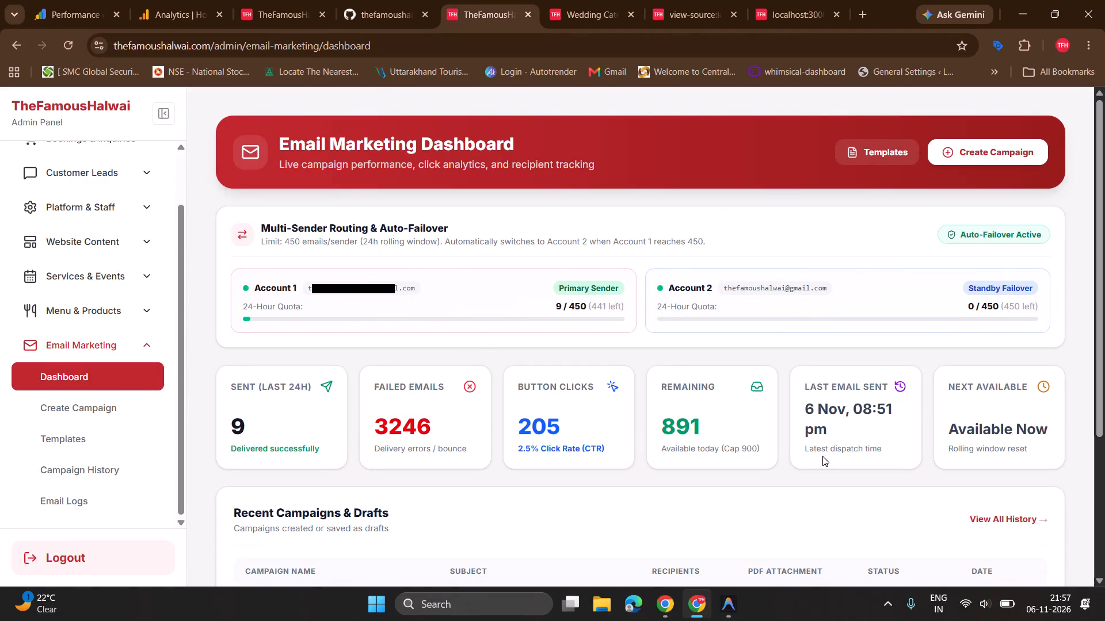
# Switch to the browser window showing the public TheFamousHalwai site, reload its homepage and open the chef booking form.
pyautogui.click(664, 601)
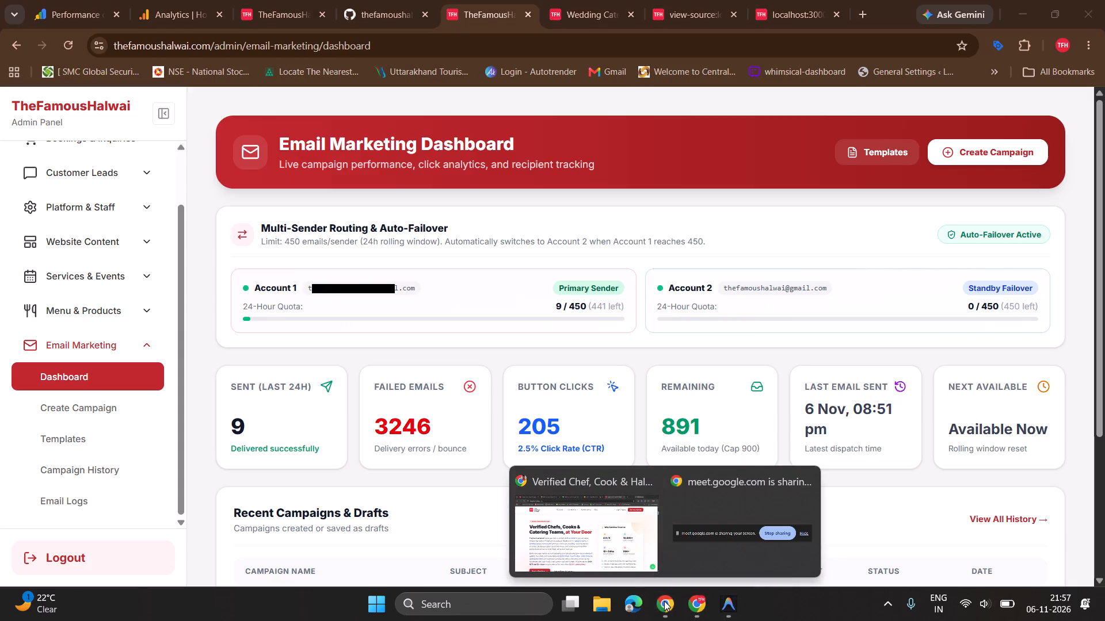
pyautogui.click(583, 515)
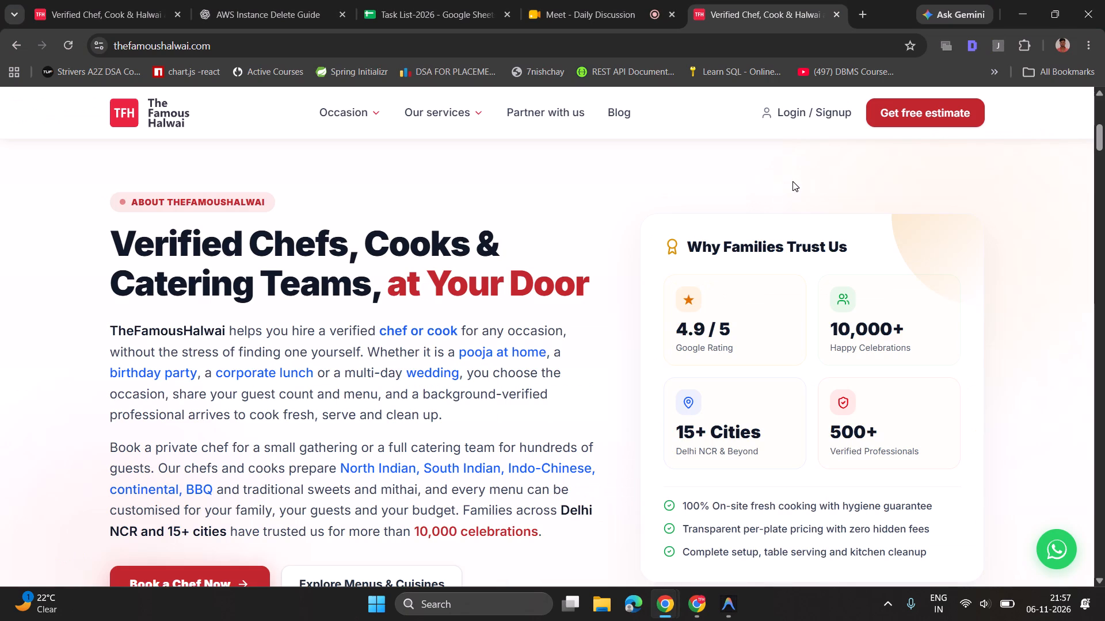
pyautogui.click(130, 113)
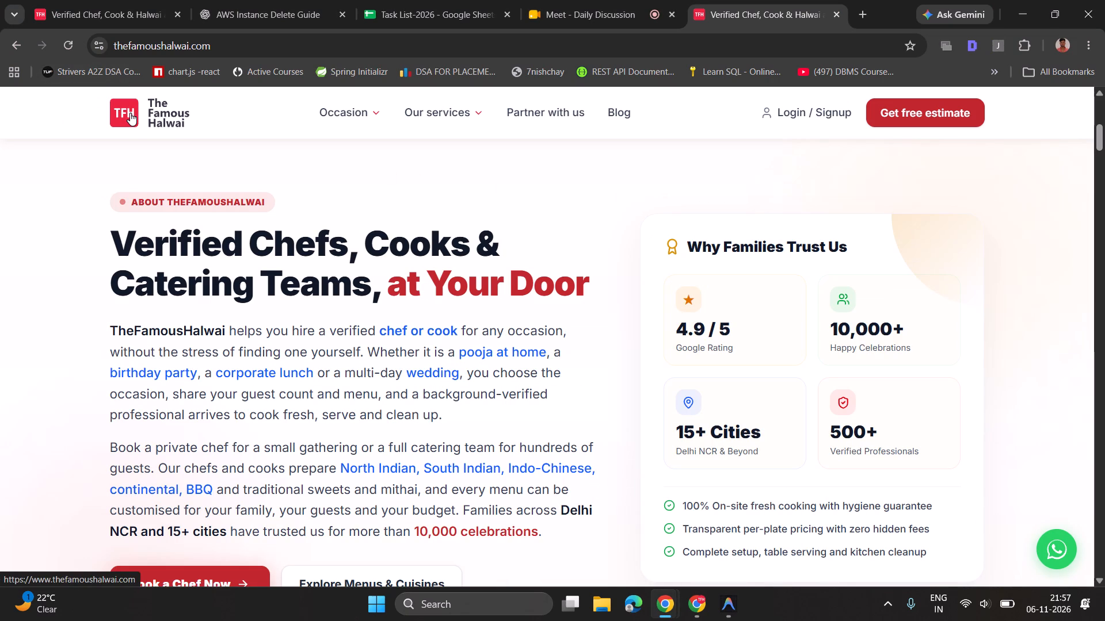
pyautogui.click(147, 111)
pyautogui.click(73, 41)
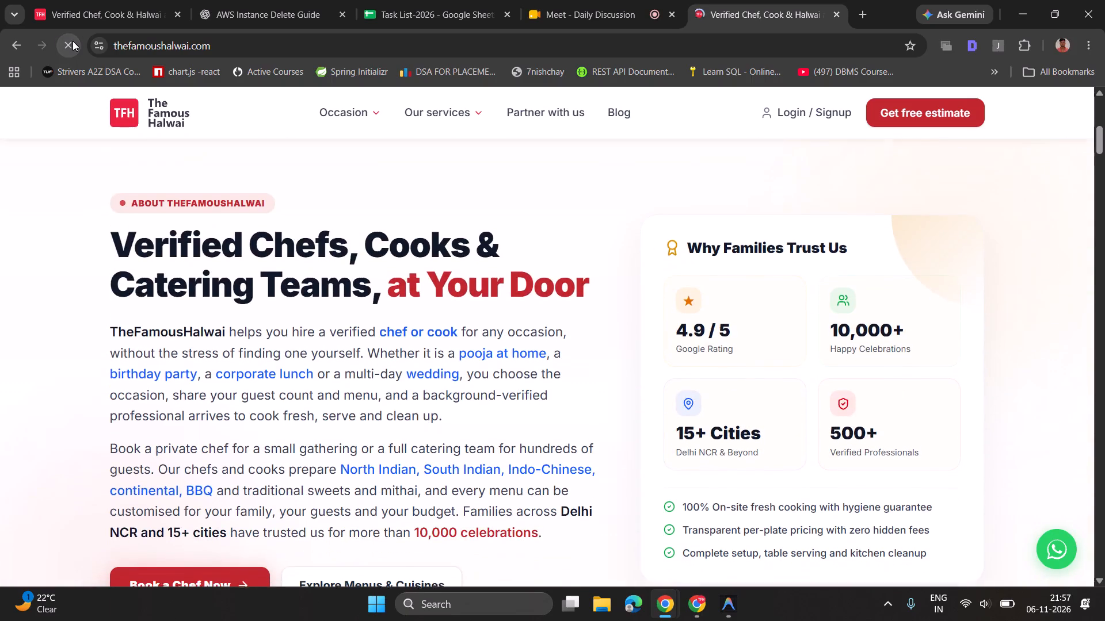
pyautogui.scroll(6, 136, 264)
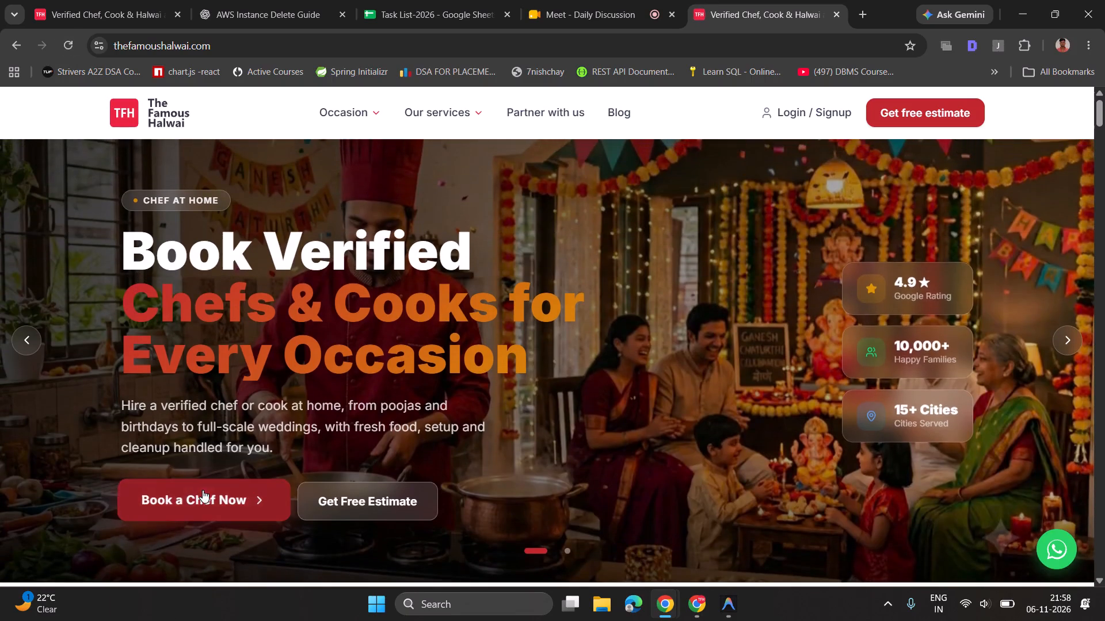
pyautogui.click(212, 505)
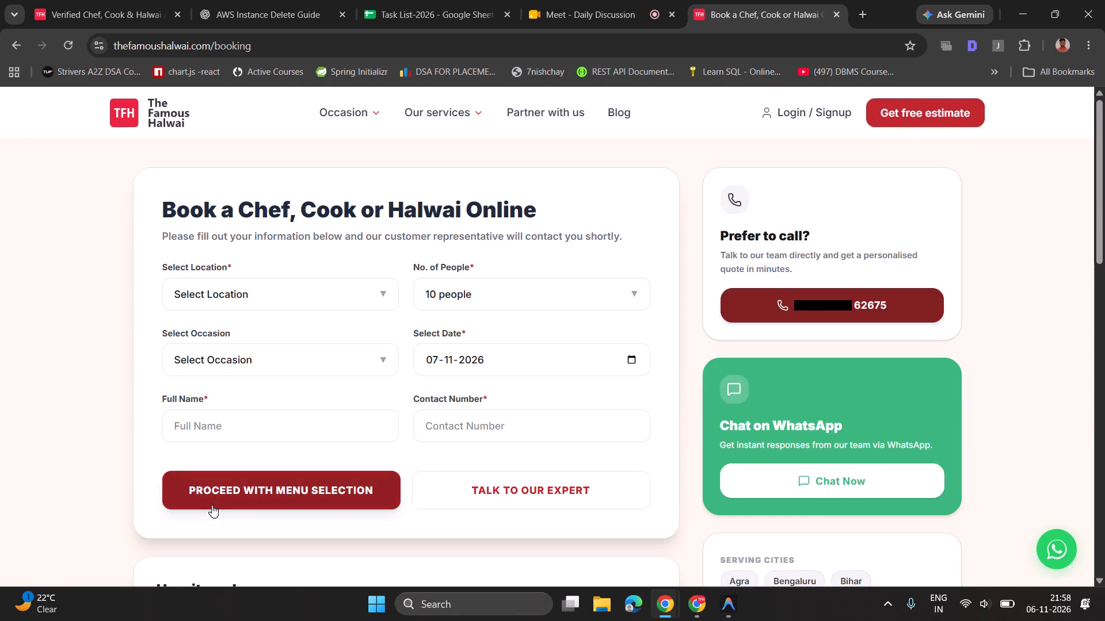
# Set the booking form's location to Gurugram and its occasion to Birthday Party.
pyautogui.click(315, 303)
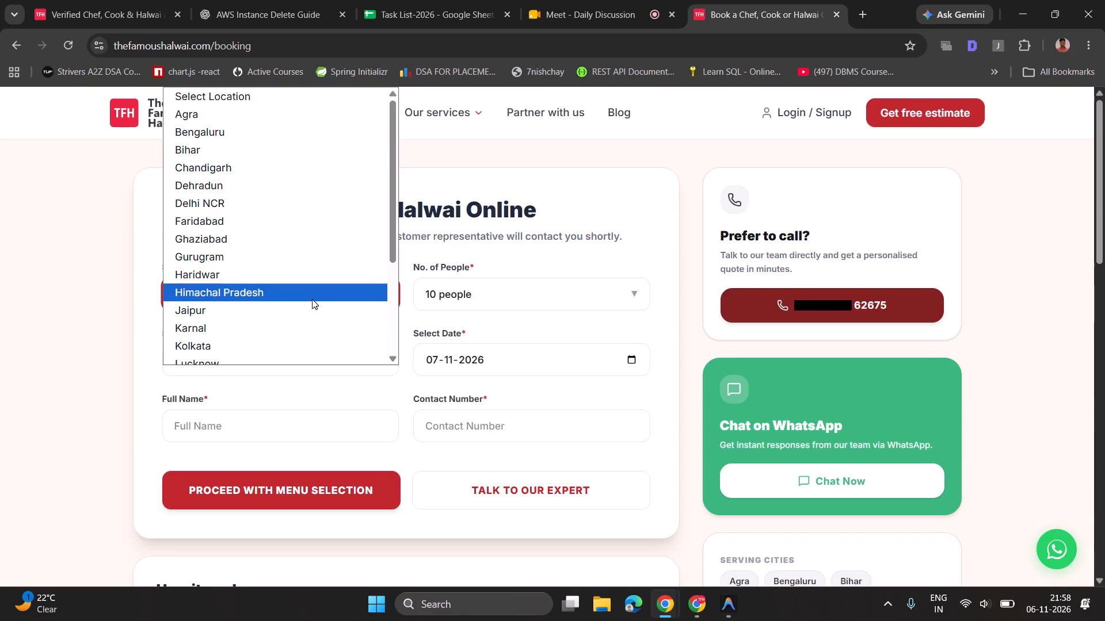
pyautogui.click(303, 260)
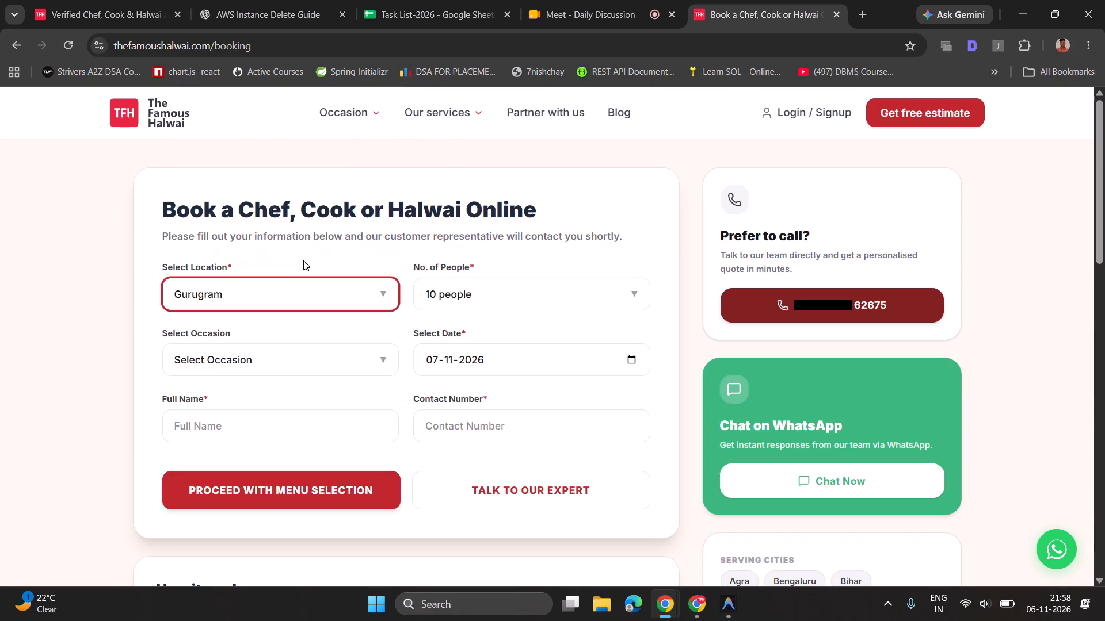
pyautogui.click(298, 327)
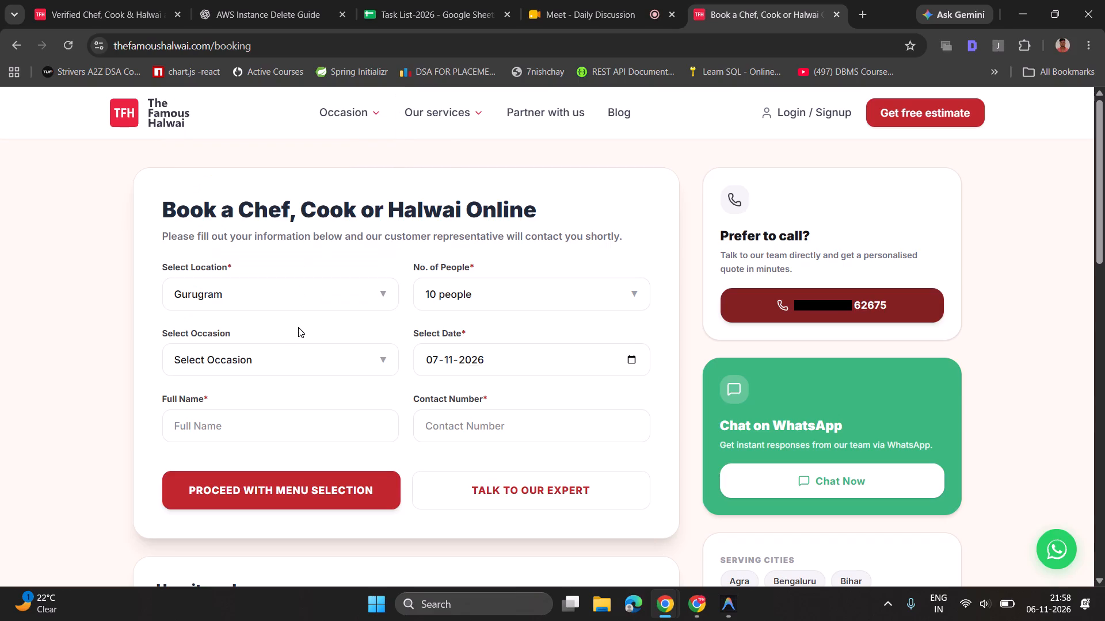
pyautogui.click(295, 353)
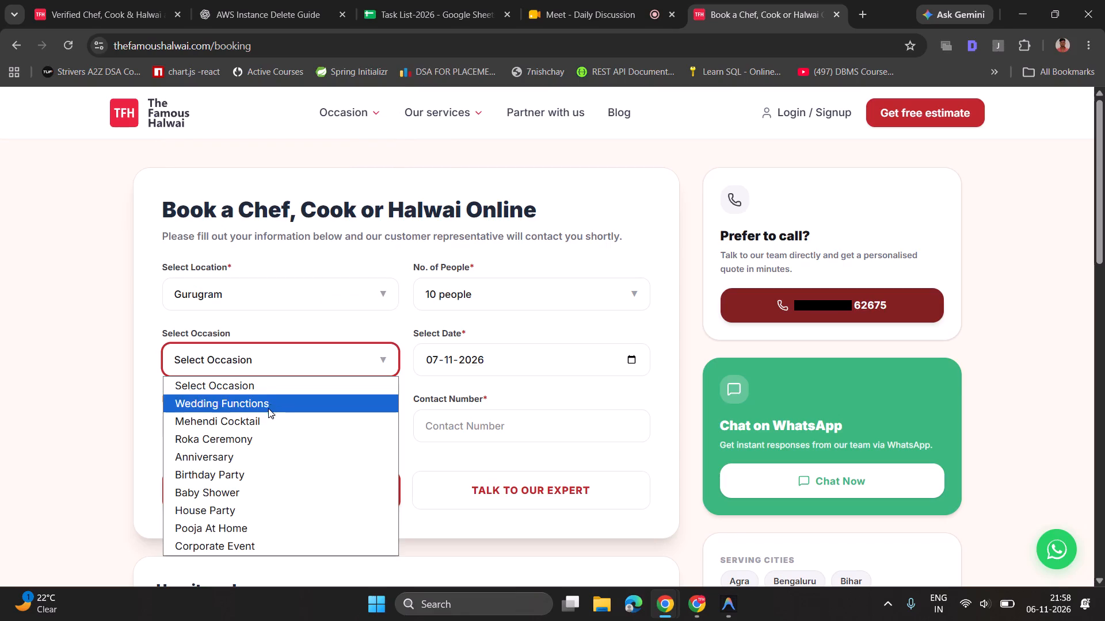
pyautogui.click(259, 473)
pyautogui.click(414, 392)
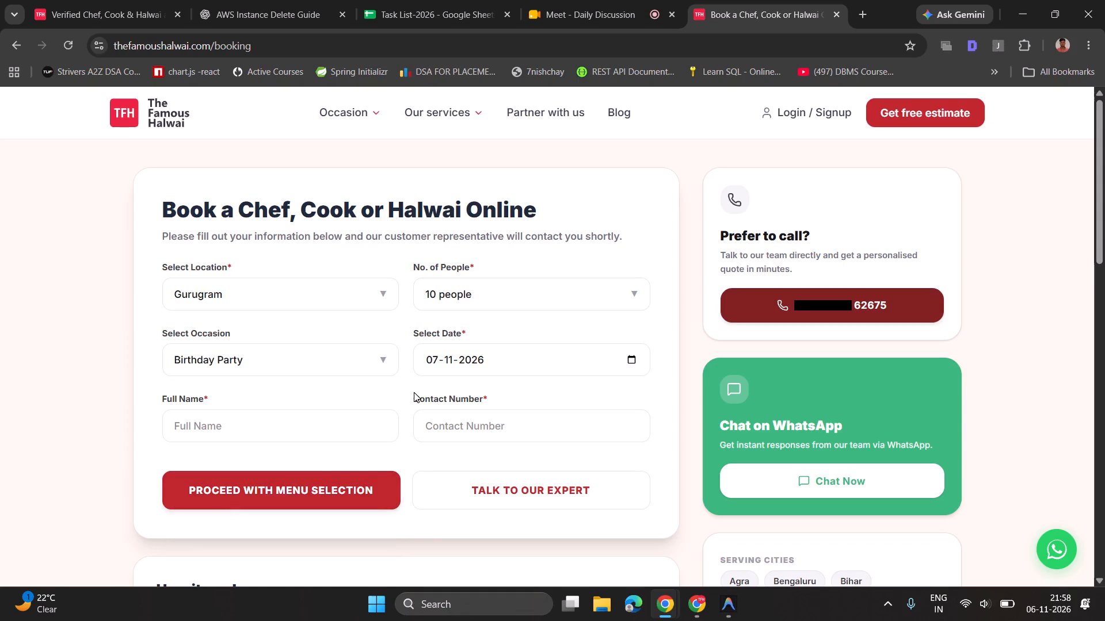
# Fill in the booking form's full name and contact number from the saved autofill profile.
pyautogui.click(328, 429)
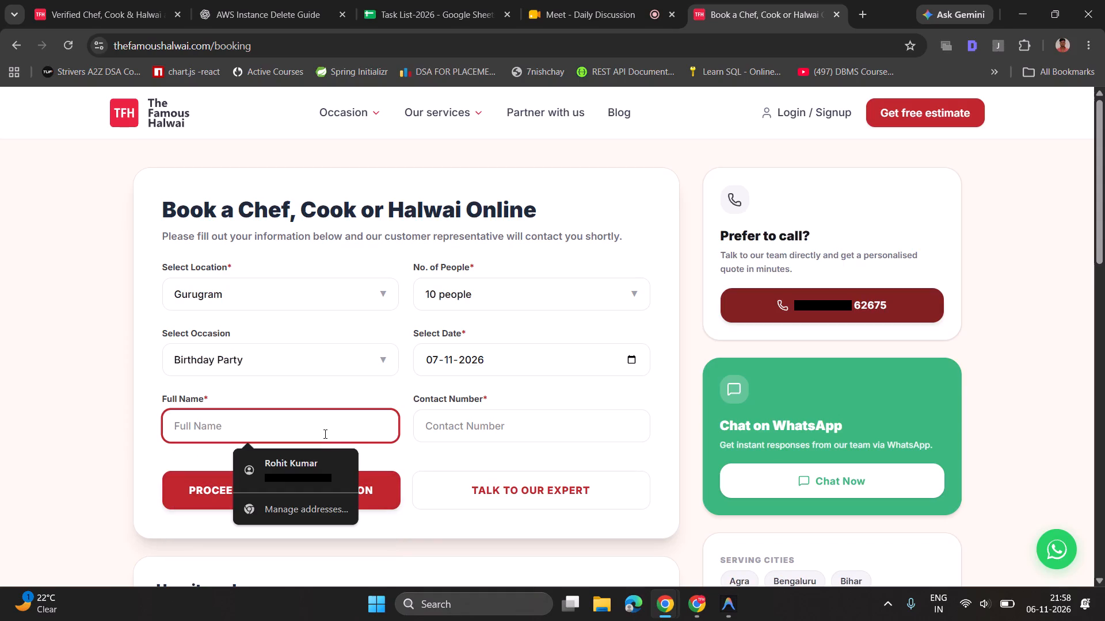
pyautogui.click(307, 459)
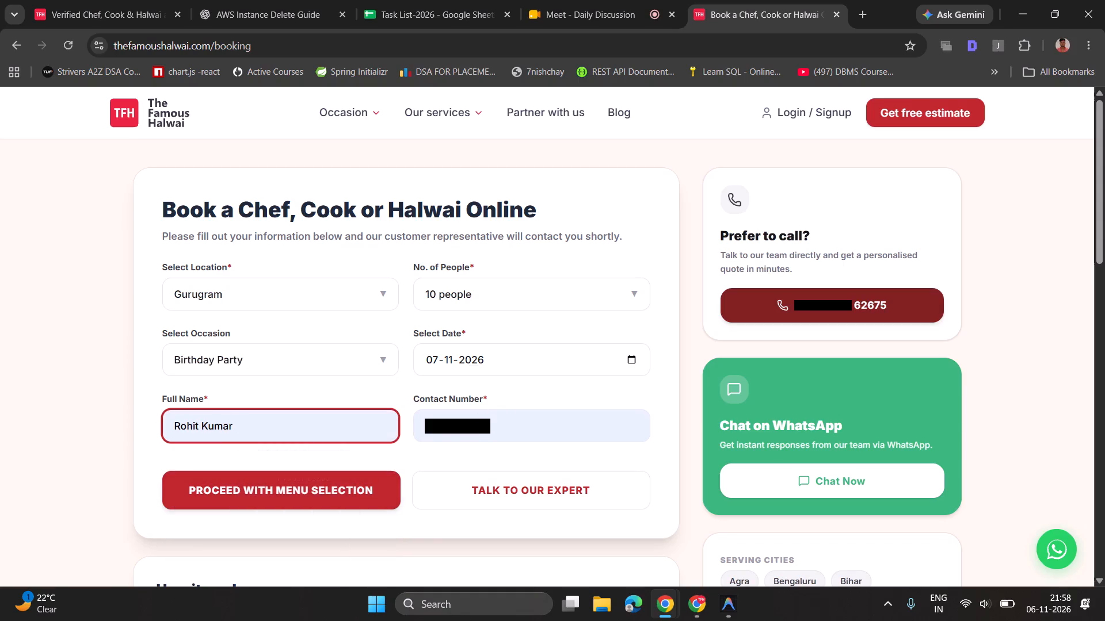
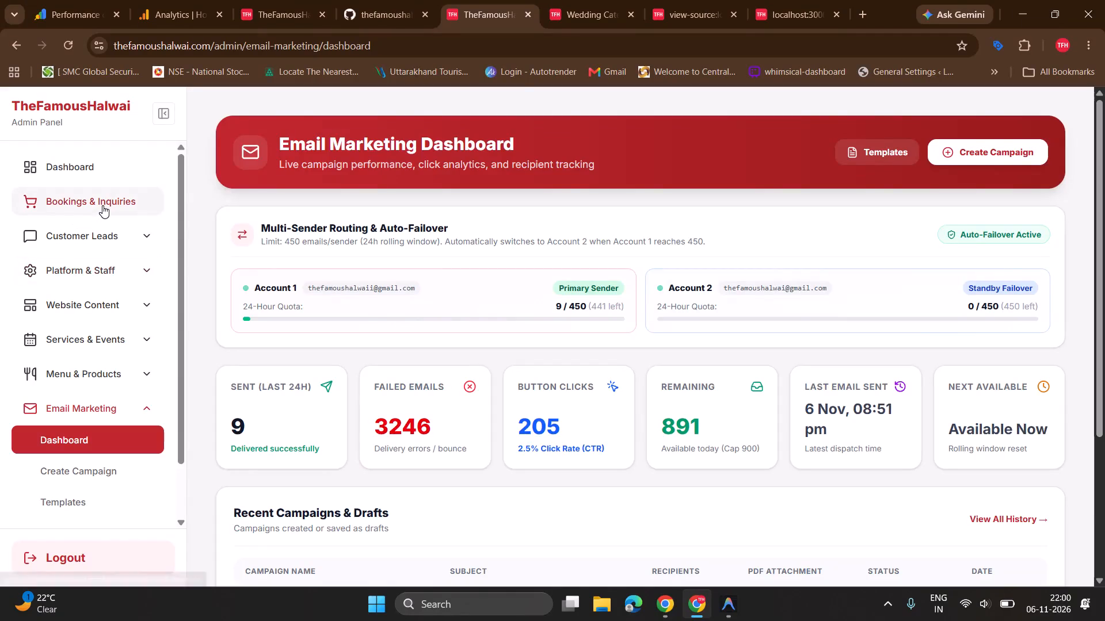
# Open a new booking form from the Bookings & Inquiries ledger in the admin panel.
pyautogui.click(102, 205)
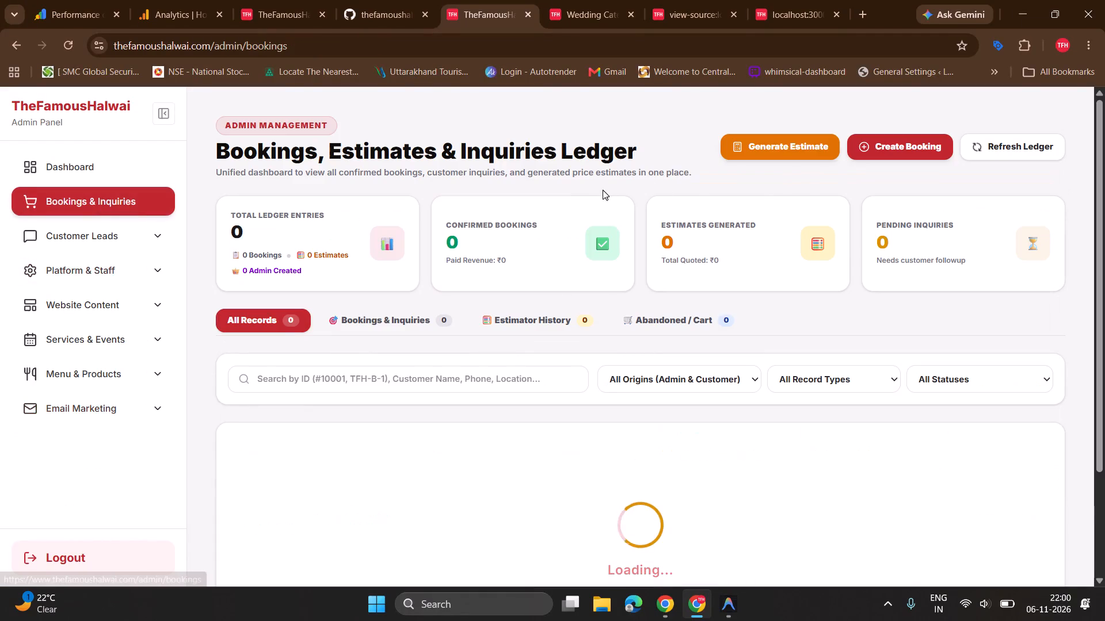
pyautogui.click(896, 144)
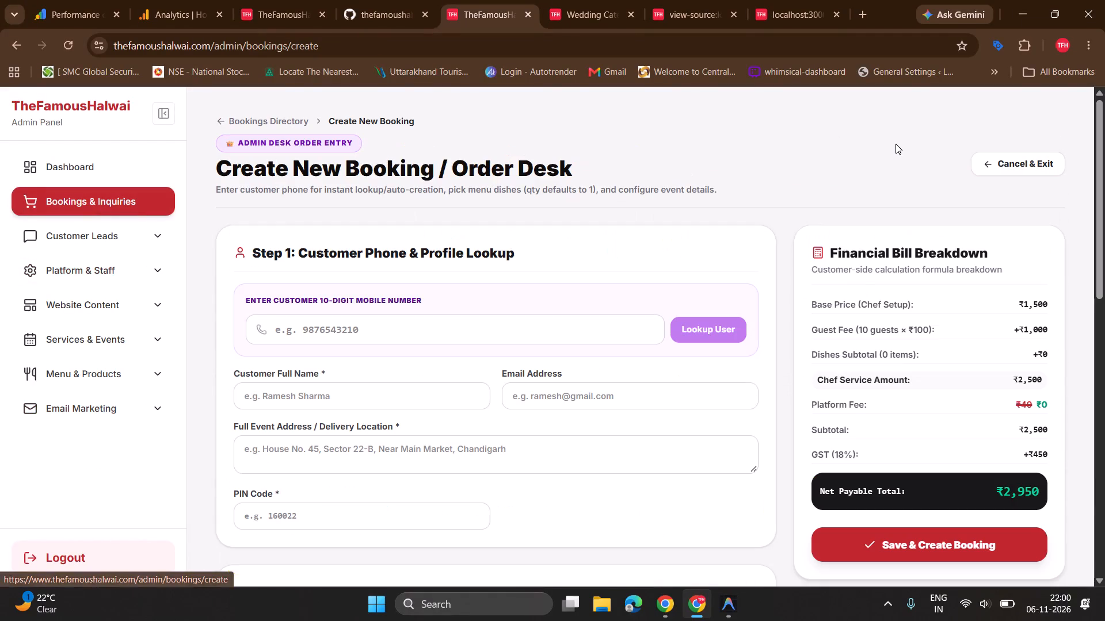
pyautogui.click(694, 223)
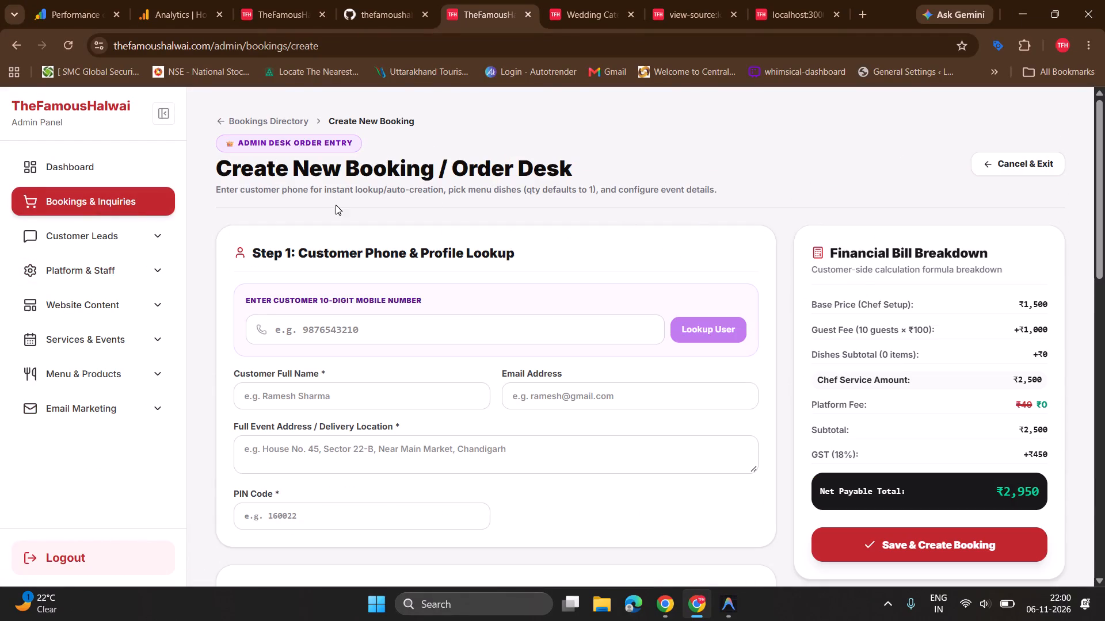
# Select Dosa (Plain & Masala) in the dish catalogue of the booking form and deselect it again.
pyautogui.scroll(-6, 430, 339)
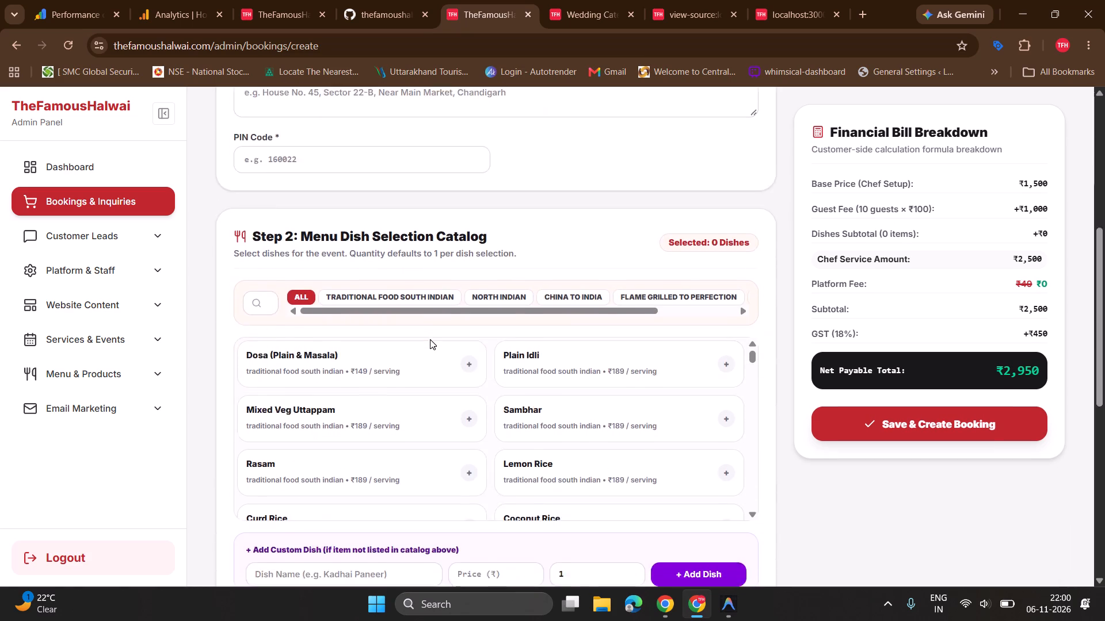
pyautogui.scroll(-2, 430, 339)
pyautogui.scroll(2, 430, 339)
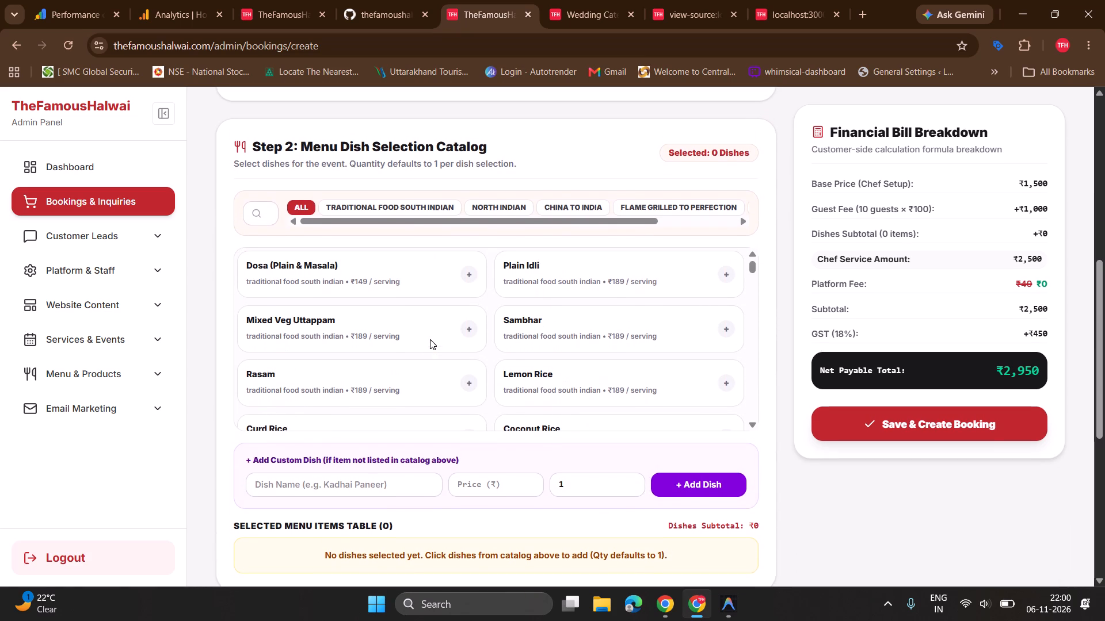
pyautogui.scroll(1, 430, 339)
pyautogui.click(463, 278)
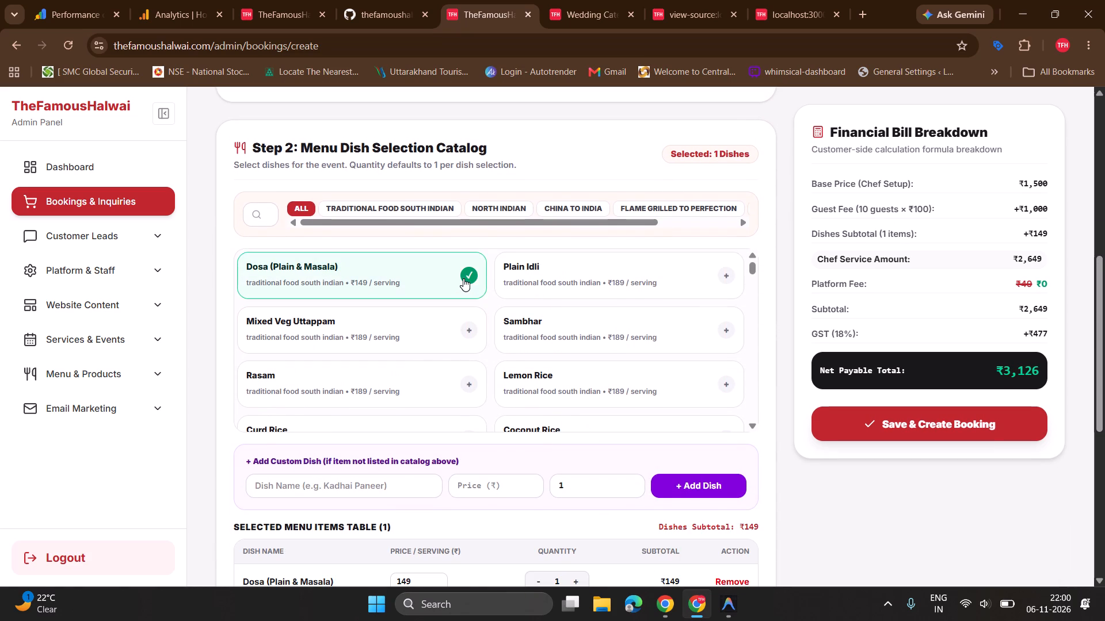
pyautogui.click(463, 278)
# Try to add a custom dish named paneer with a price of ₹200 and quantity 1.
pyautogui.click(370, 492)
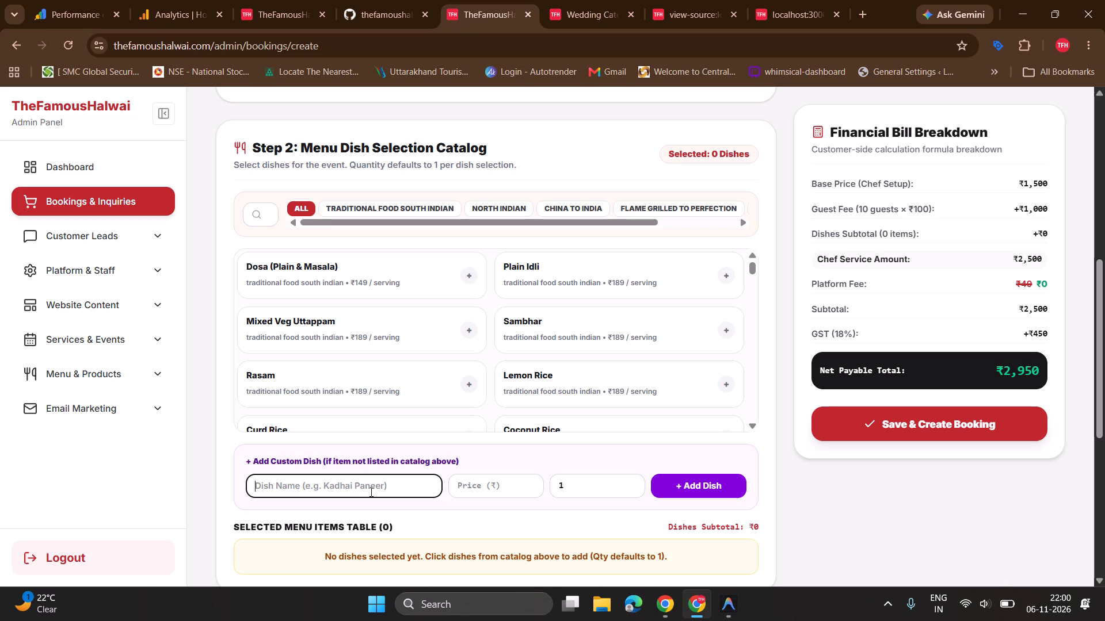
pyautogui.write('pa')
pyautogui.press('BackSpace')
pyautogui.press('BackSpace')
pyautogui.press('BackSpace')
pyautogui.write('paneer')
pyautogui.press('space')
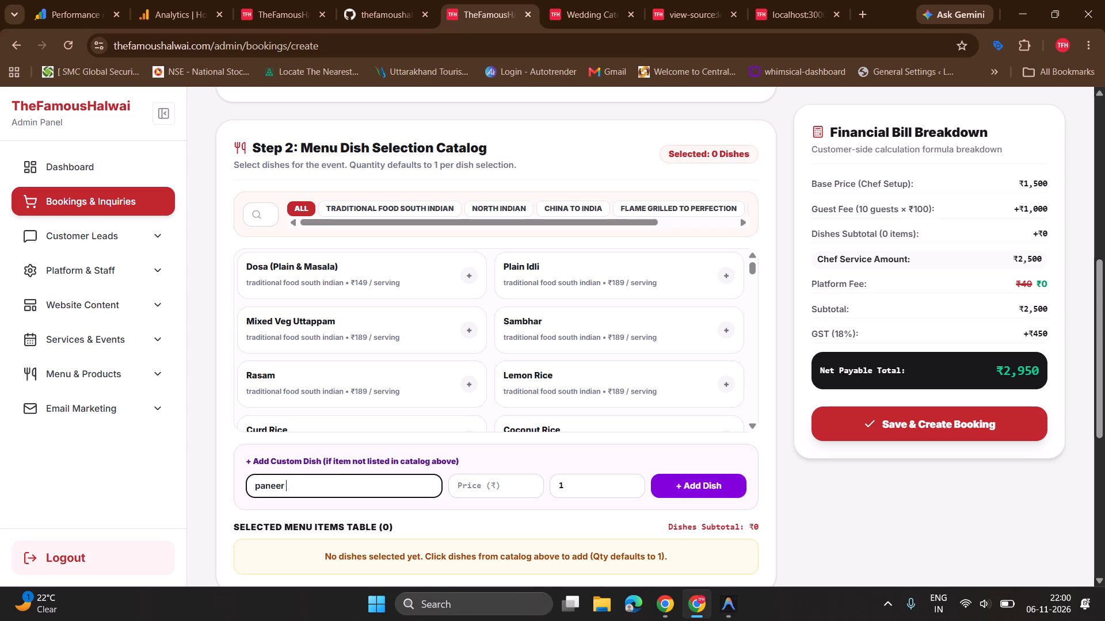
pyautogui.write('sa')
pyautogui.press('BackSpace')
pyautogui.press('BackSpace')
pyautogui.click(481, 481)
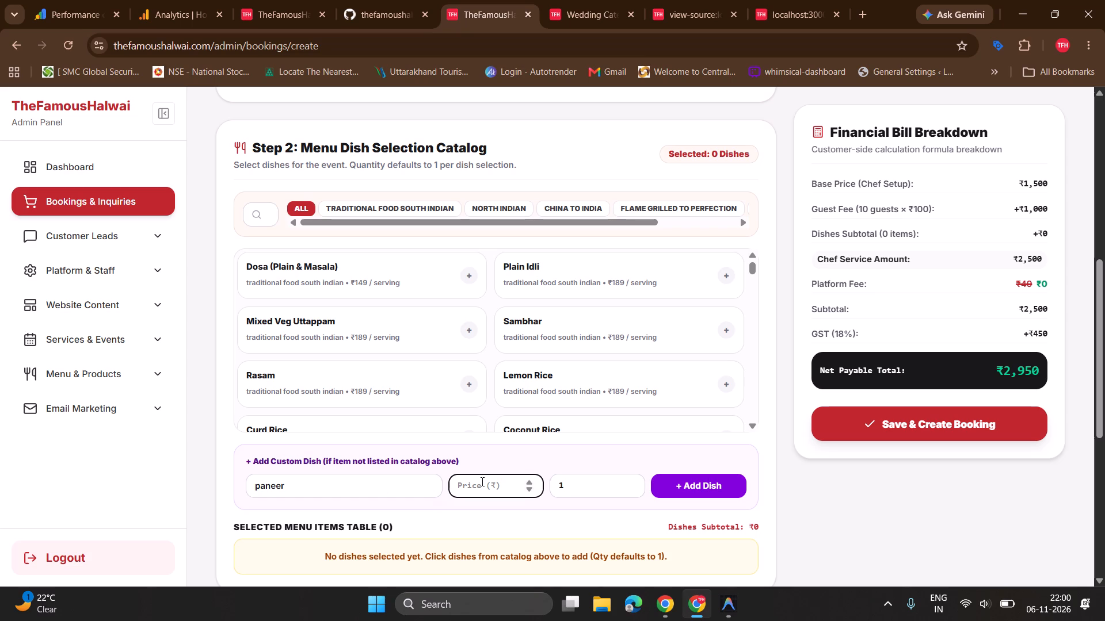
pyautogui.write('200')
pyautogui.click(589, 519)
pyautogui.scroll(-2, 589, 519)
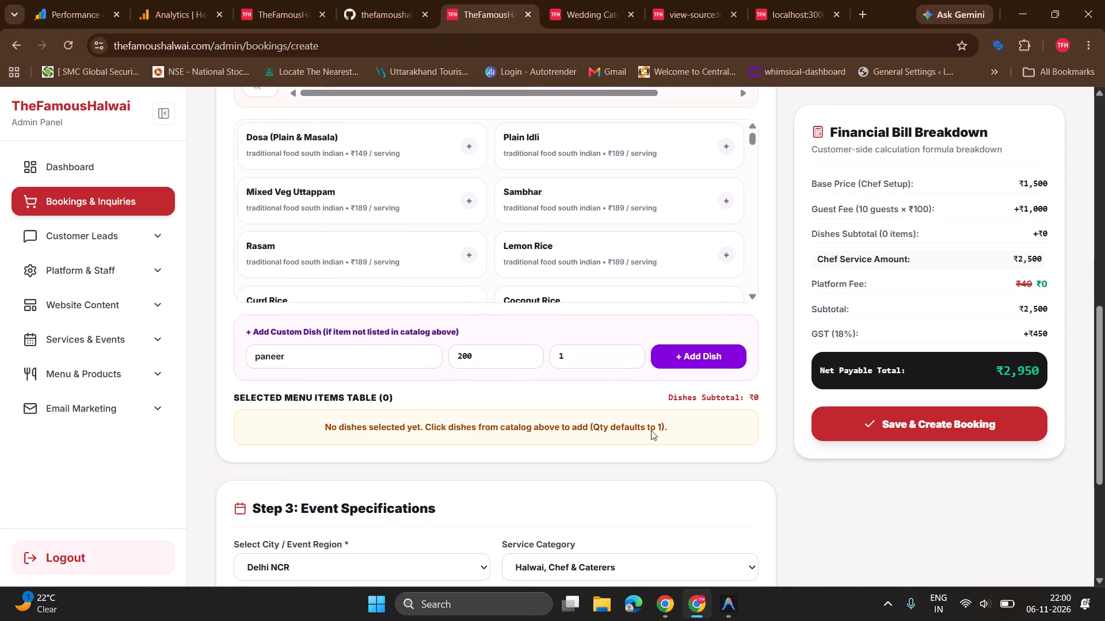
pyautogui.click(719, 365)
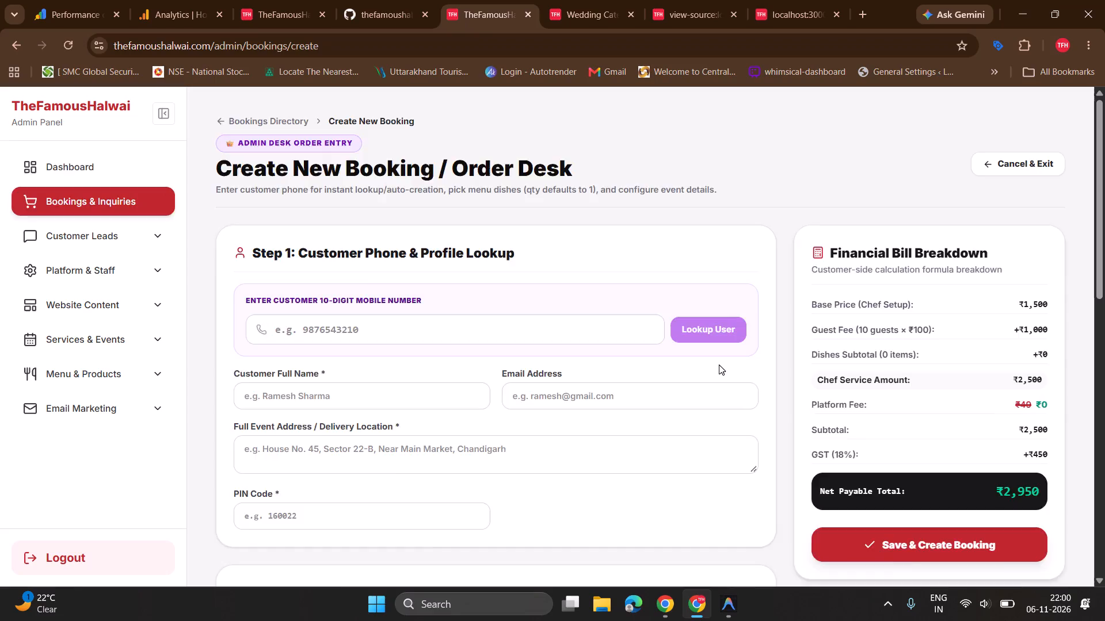
# Reopen a blank new booking form from the Bookings & Inquiries ledger.
pyautogui.scroll(-5, 719, 365)
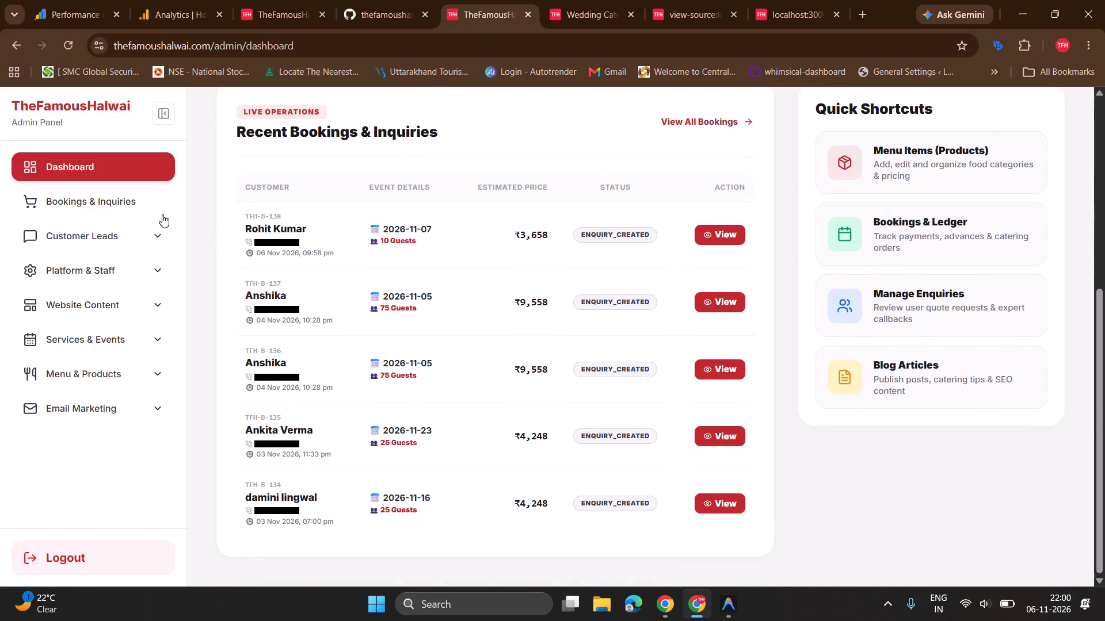
pyautogui.click(120, 202)
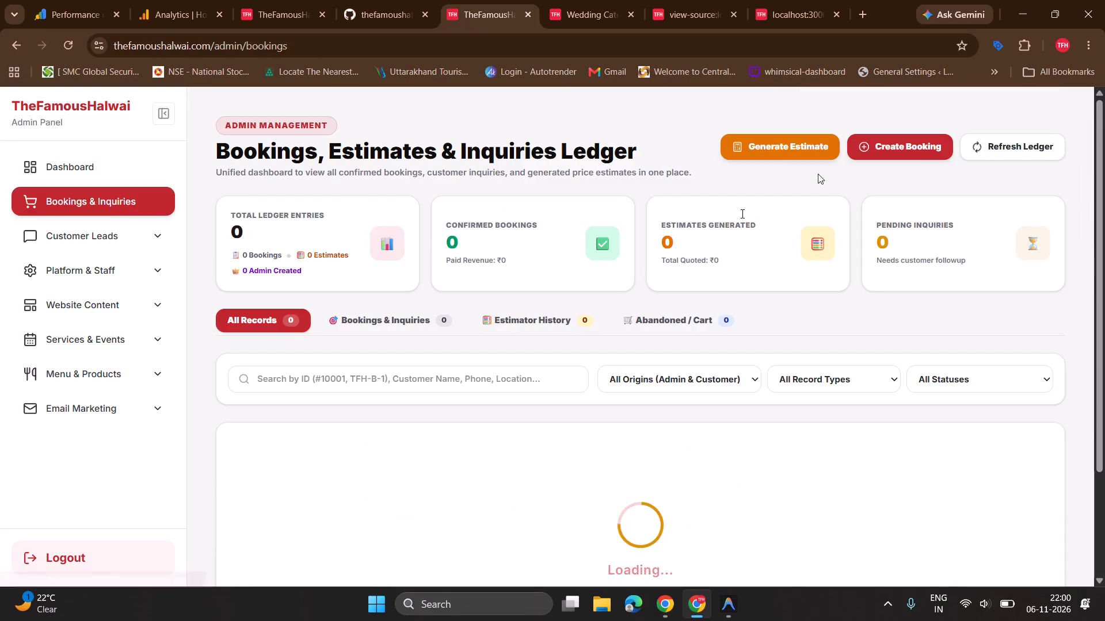
pyautogui.click(894, 146)
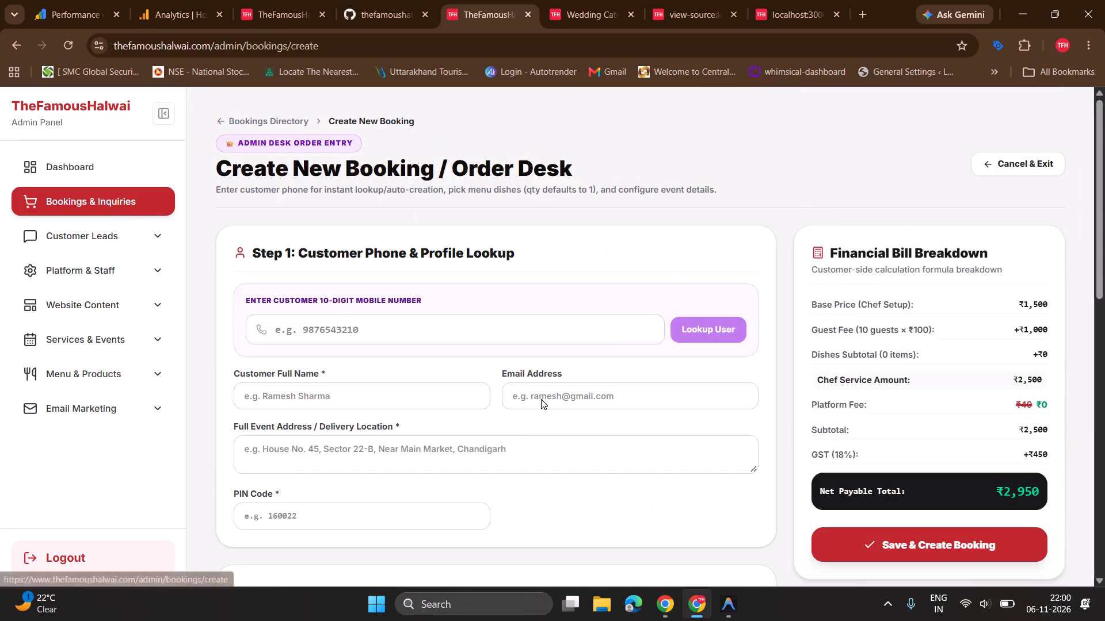
# Review the booking form's sections, from the customer details down to the event specifications.
pyautogui.scroll(-8, 520, 438)
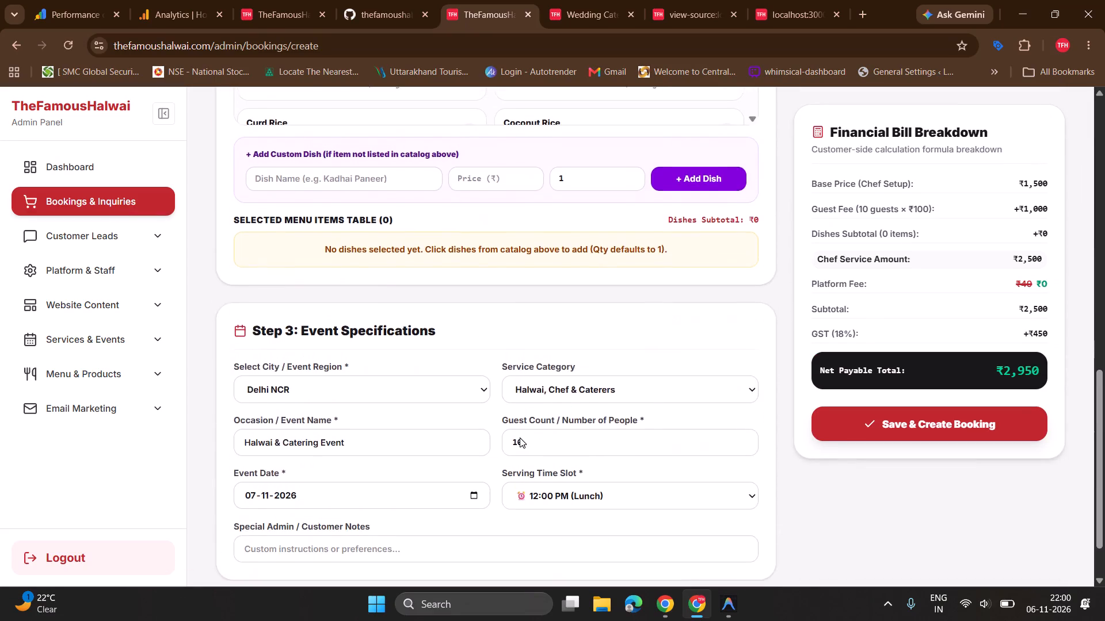
pyautogui.scroll(-1, 520, 438)
pyautogui.scroll(-3, 398, 321)
pyautogui.scroll(1, 398, 321)
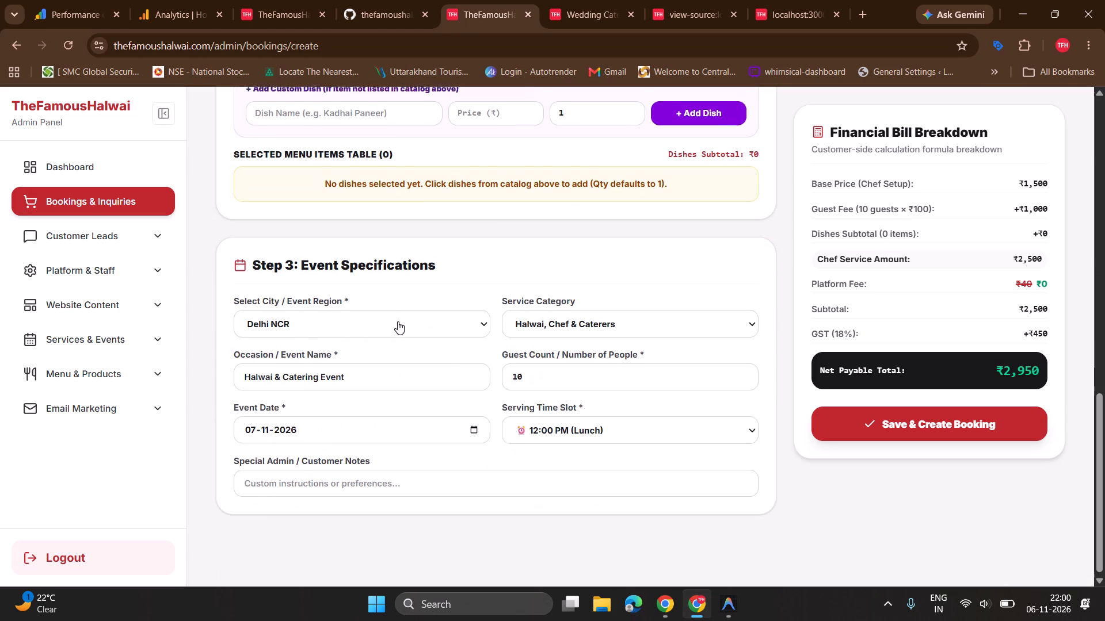
pyautogui.scroll(3, 398, 321)
# Examine the full list of dishes in the booking form's menu catalogue.
pyautogui.click(391, 335)
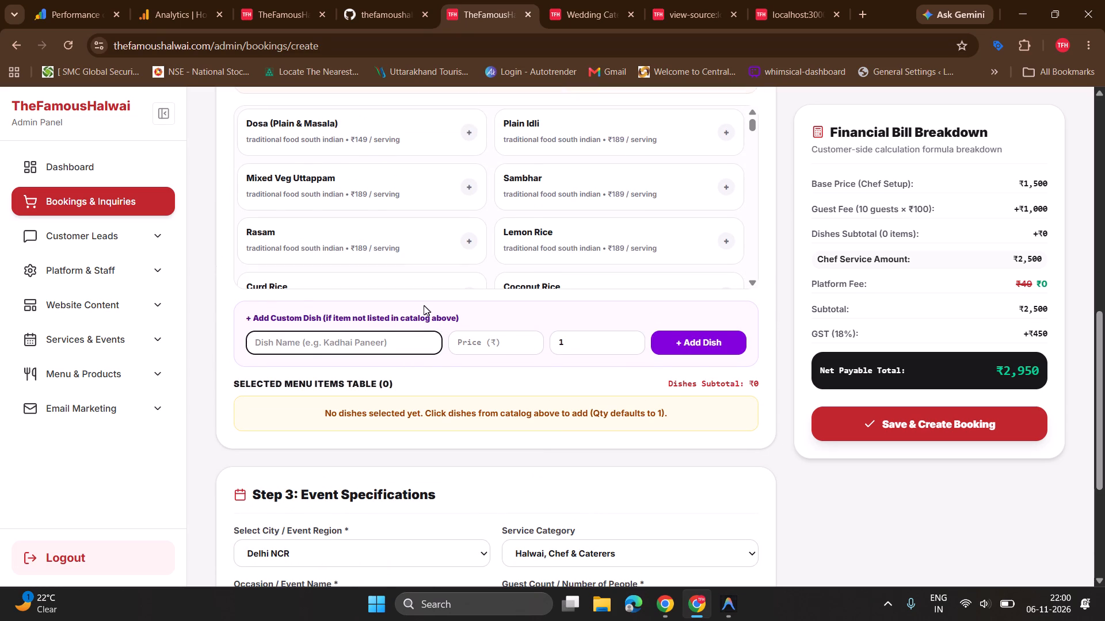
pyautogui.scroll(3, 424, 305)
pyautogui.scroll(-19, 424, 305)
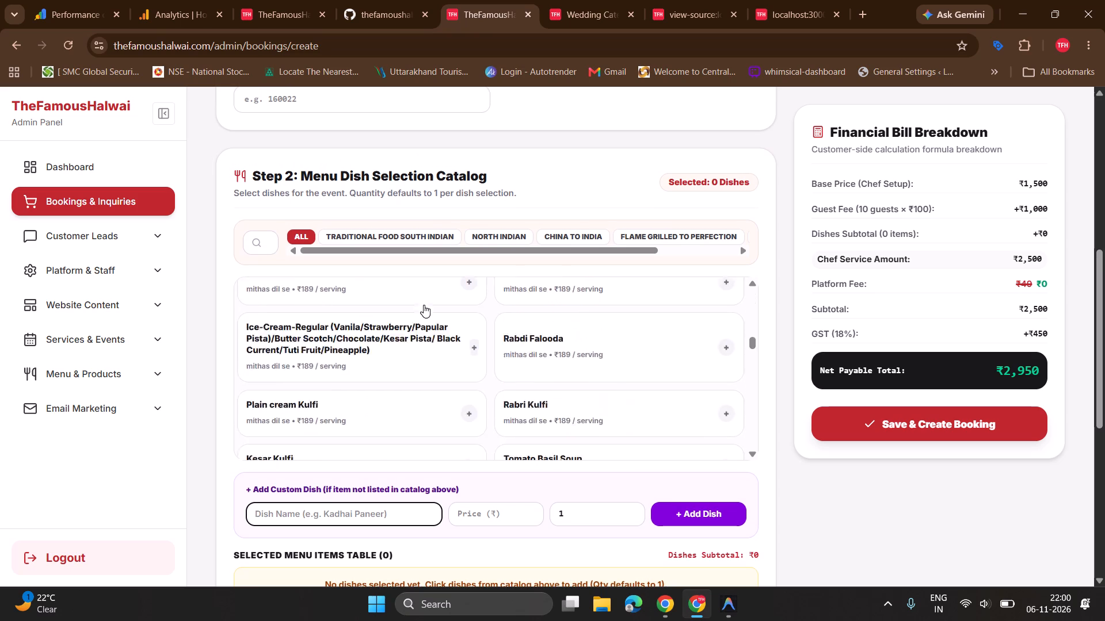
pyautogui.scroll(-20, 424, 305)
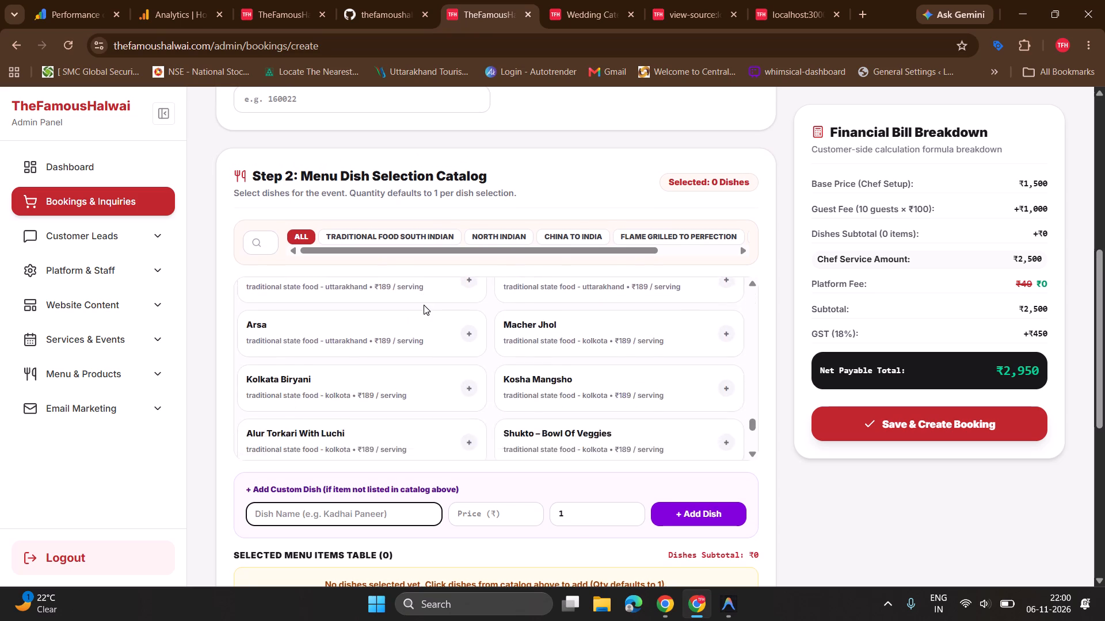
pyautogui.scroll(-9, 424, 305)
pyautogui.scroll(4, 397, 285)
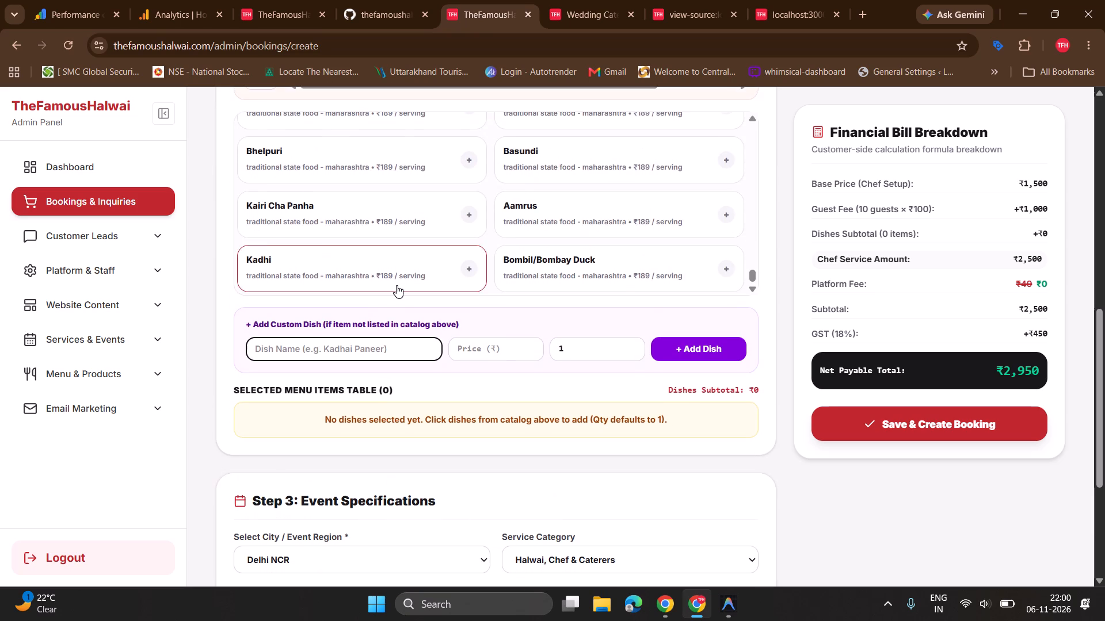
pyautogui.scroll(5, 397, 285)
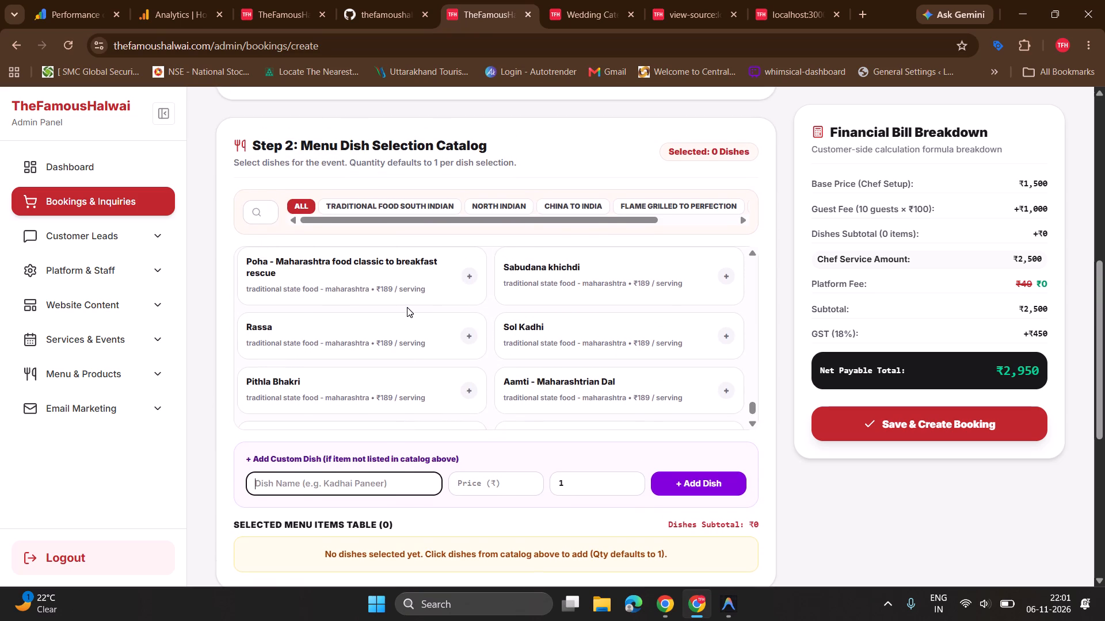
# Filter the dish catalogue to the Traditional Food South Indian category and view its dishes.
pyautogui.scroll(-4, 407, 307)
pyautogui.click(391, 205)
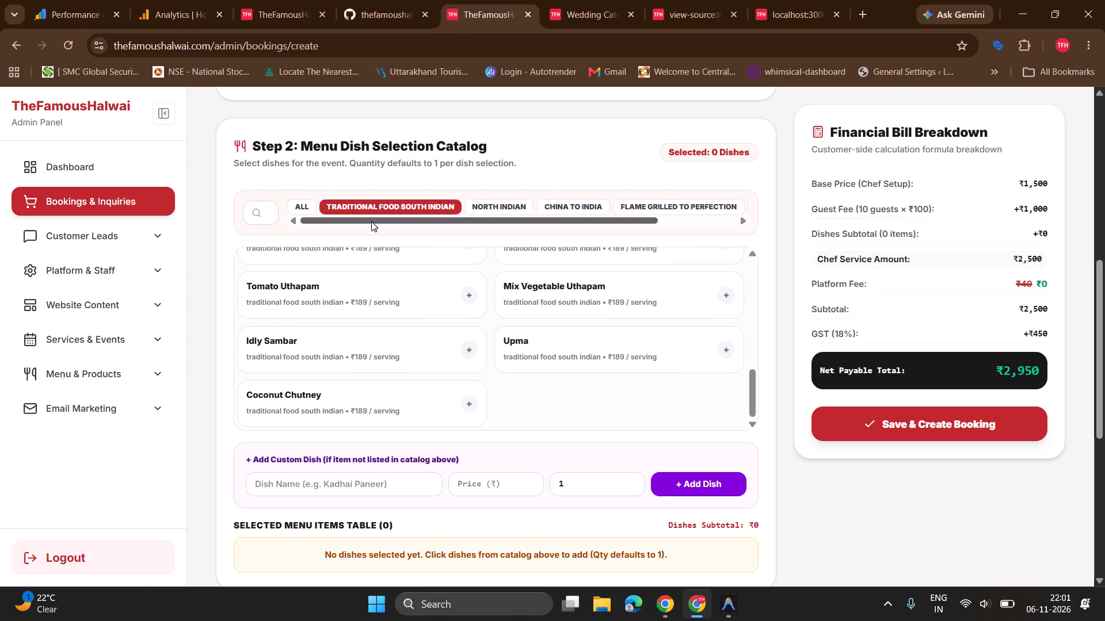
pyautogui.scroll(8, 342, 316)
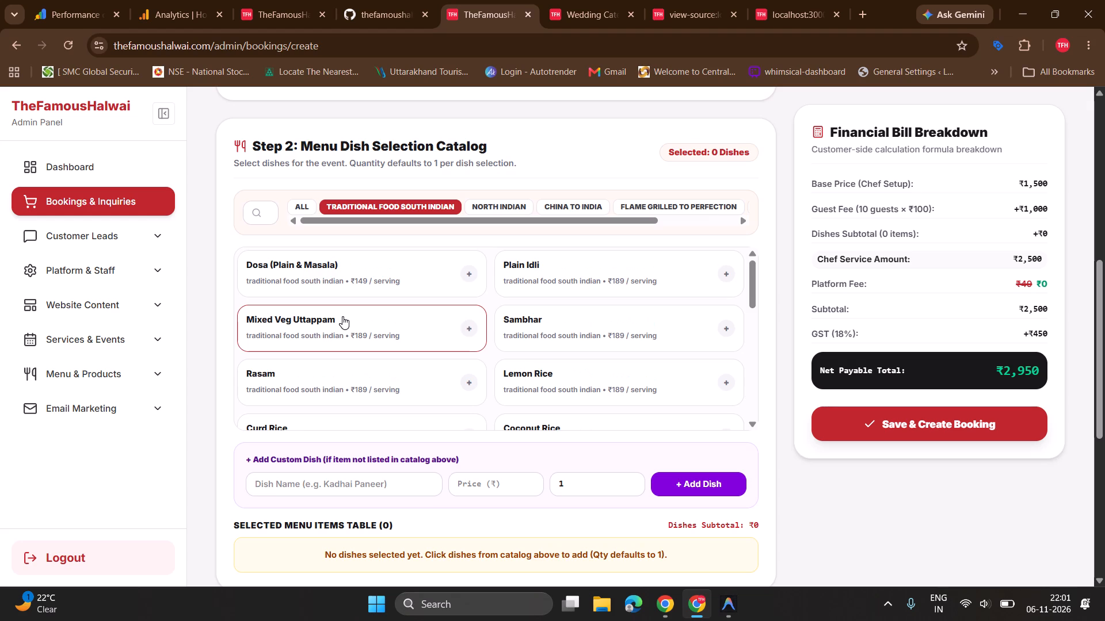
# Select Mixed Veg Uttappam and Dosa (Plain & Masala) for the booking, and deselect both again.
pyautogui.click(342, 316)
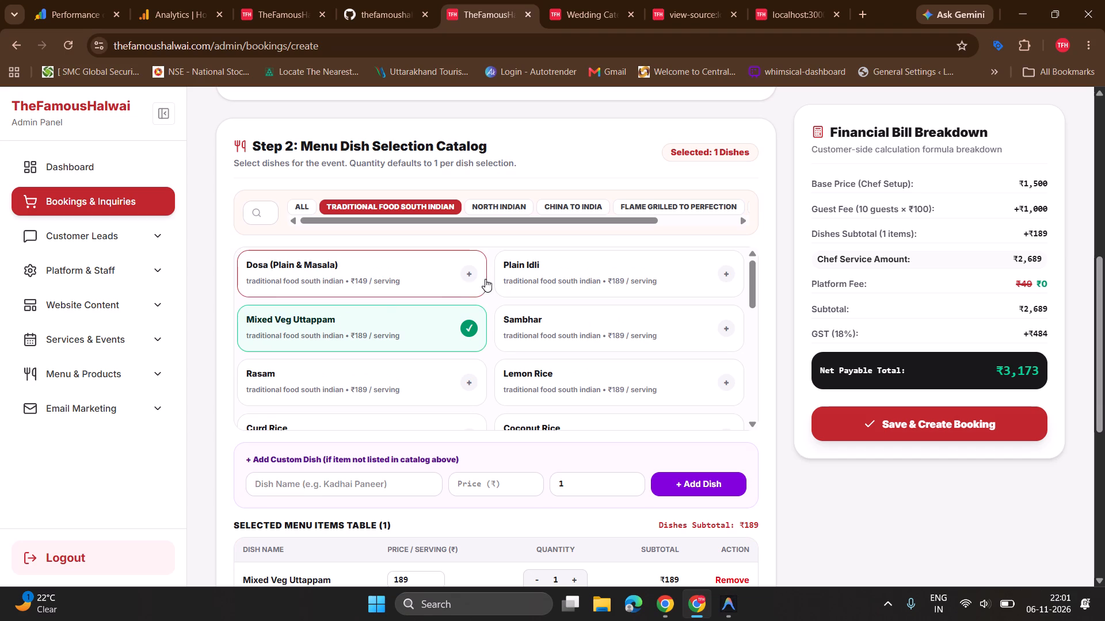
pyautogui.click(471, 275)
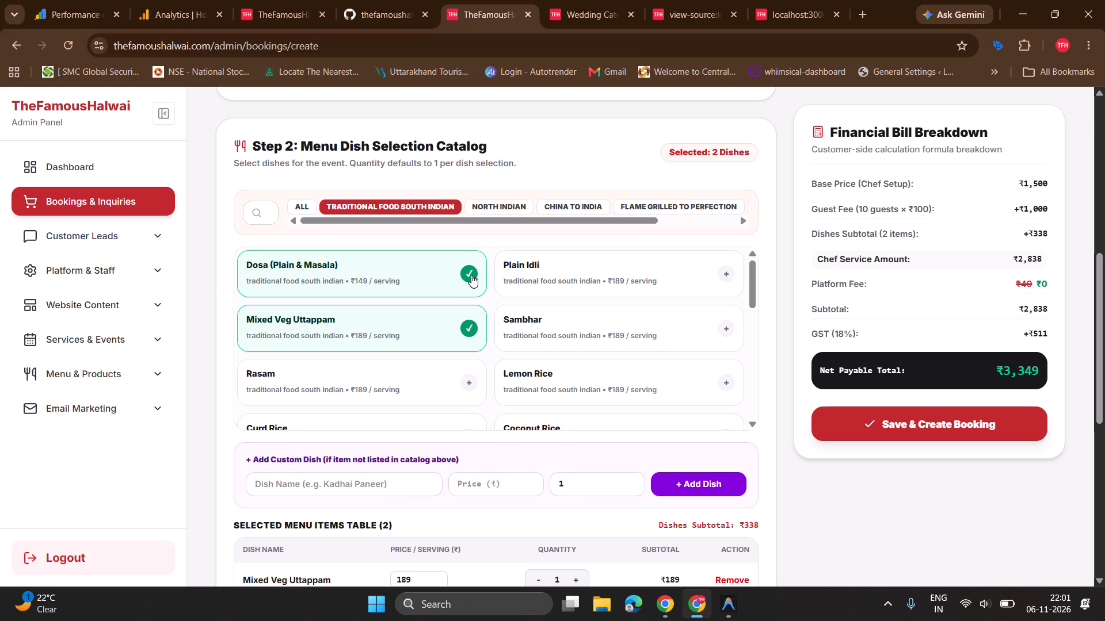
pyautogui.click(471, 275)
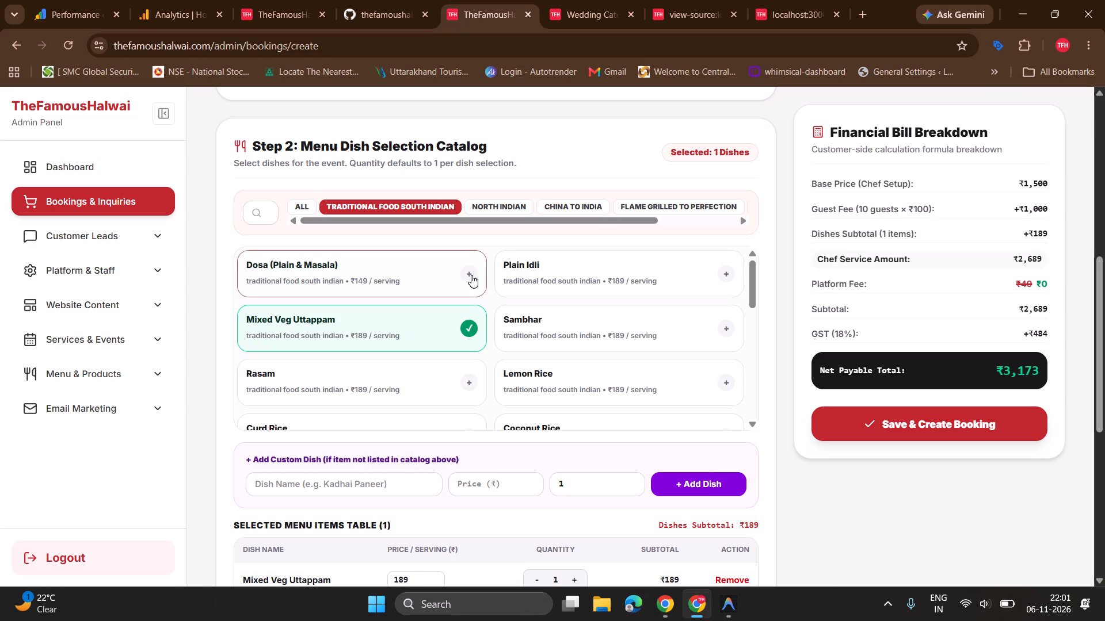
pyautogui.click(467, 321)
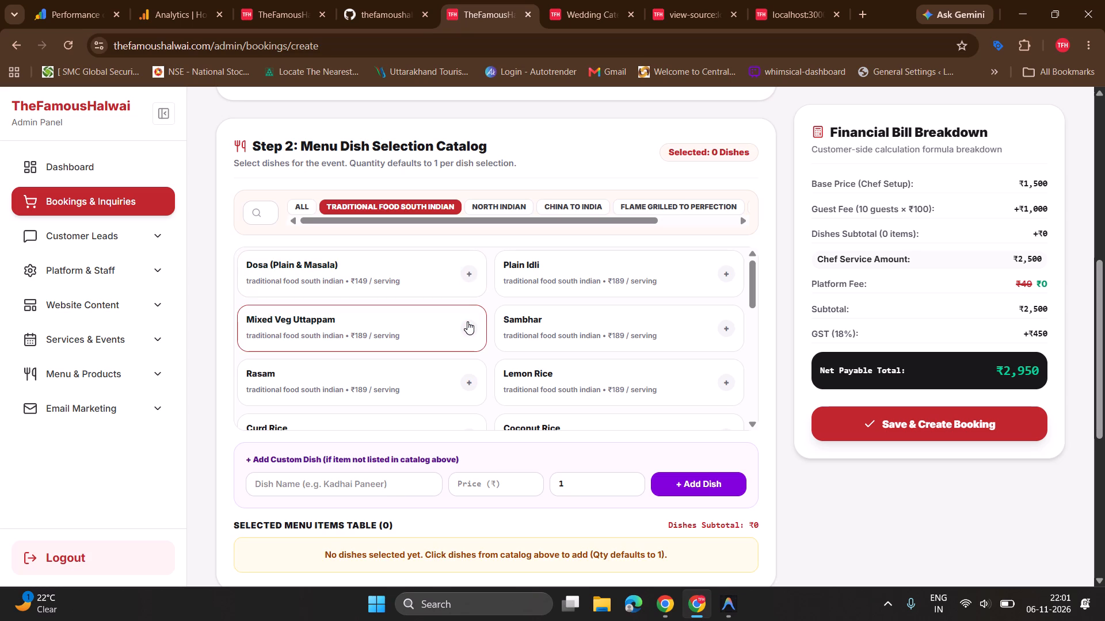
# Look through the South Indian dishes and reset the catalogue filter to show all categories.
pyautogui.scroll(-6, 467, 321)
pyautogui.scroll(3, 467, 321)
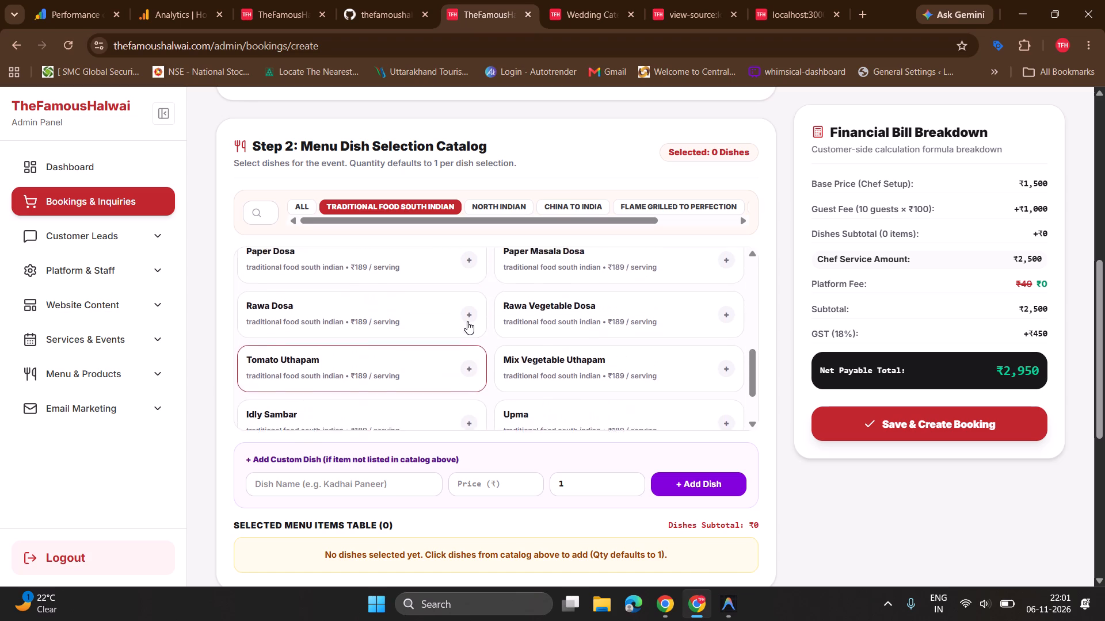
pyautogui.scroll(7, 467, 321)
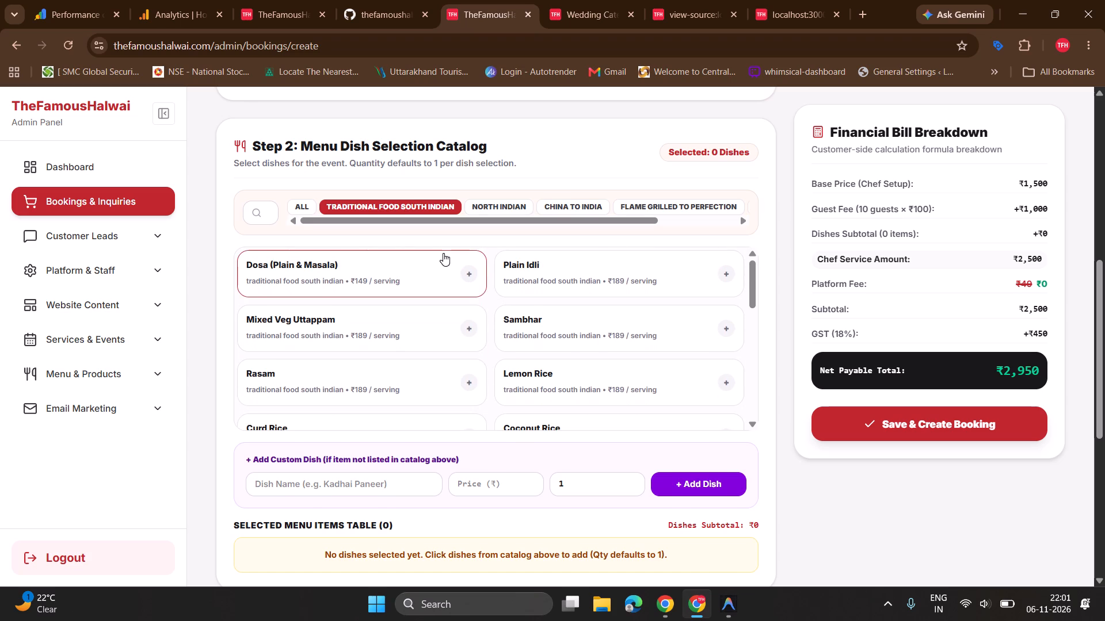
pyautogui.scroll(1, 443, 253)
pyautogui.scroll(-3, 471, 198)
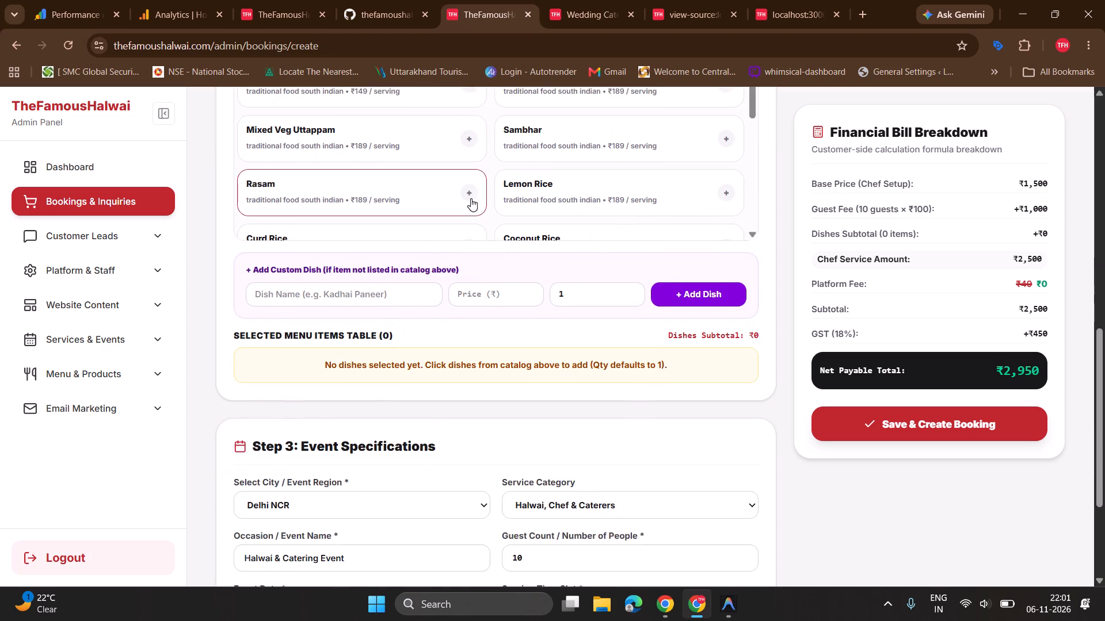
pyautogui.scroll(4, 434, 248)
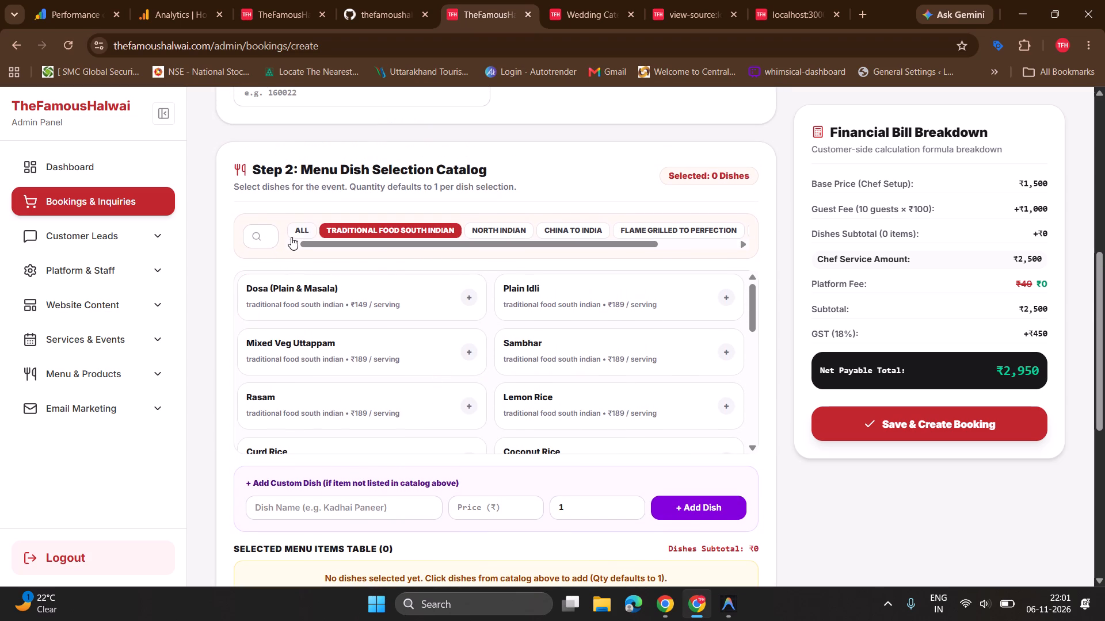
pyautogui.click(295, 236)
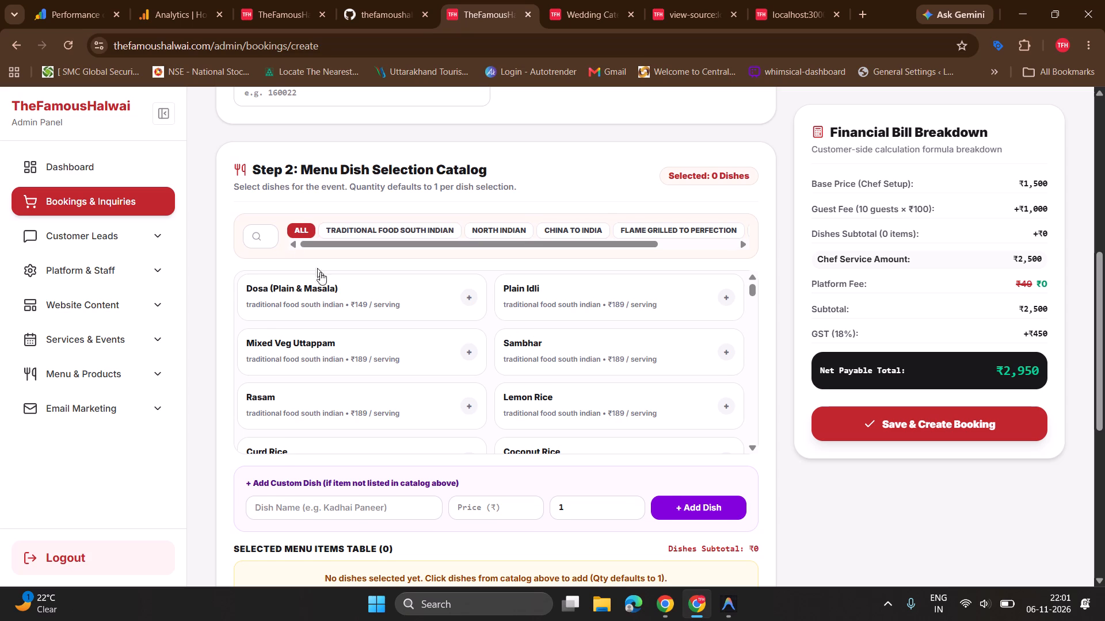
# Select Dosa (Plain & Masala), Plain Idli and Mixed Veg Uttappam from the dish catalogue for the booking.
pyautogui.click(478, 308)
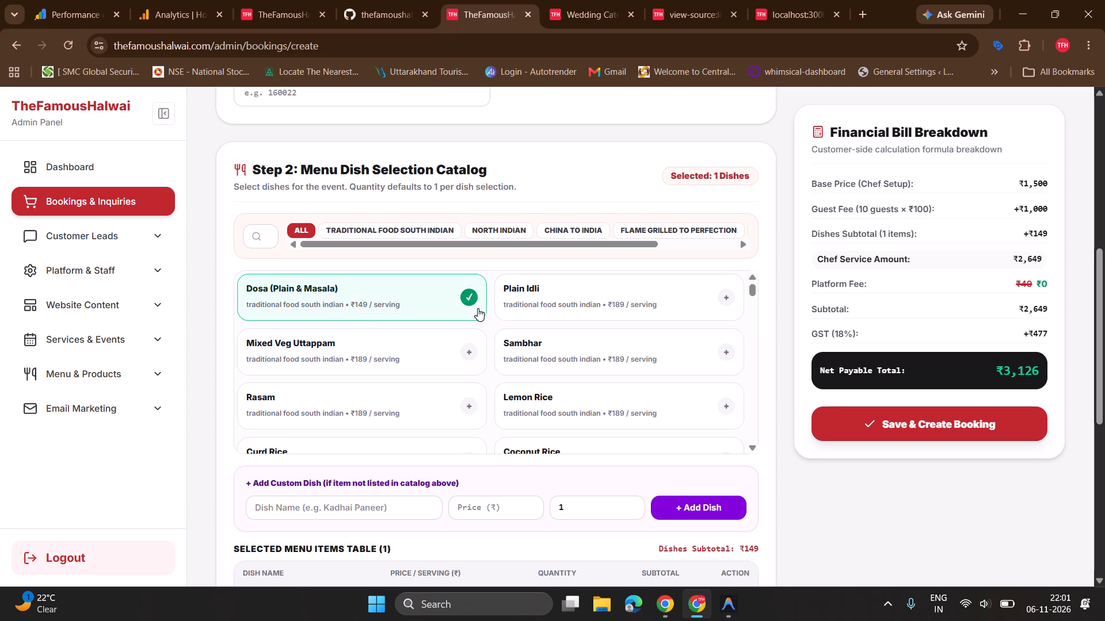
pyautogui.click(606, 302)
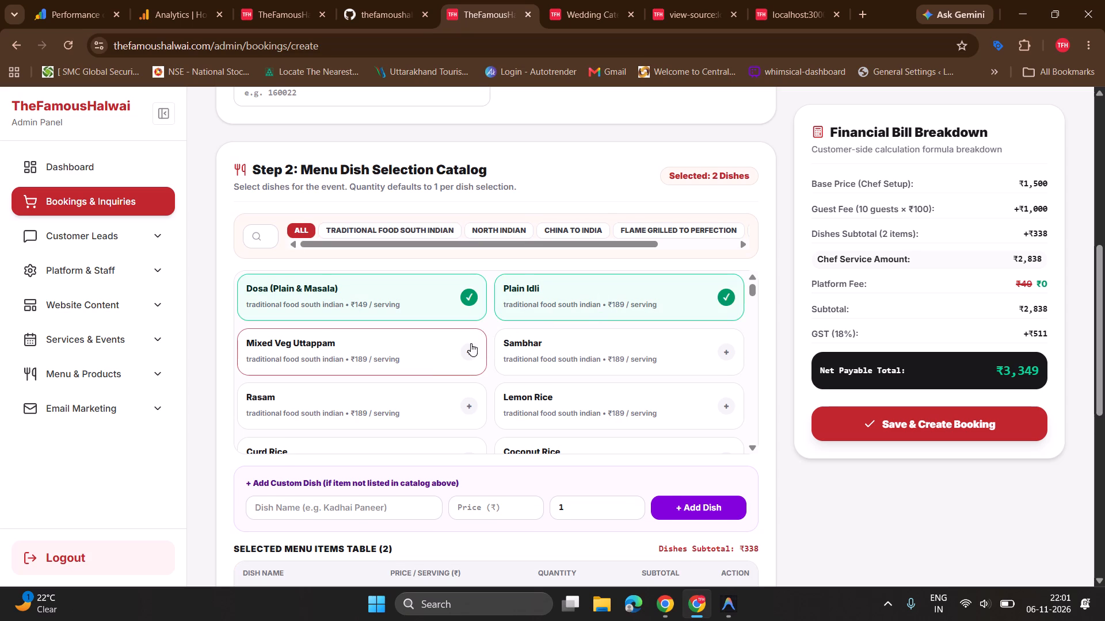
pyautogui.click(443, 350)
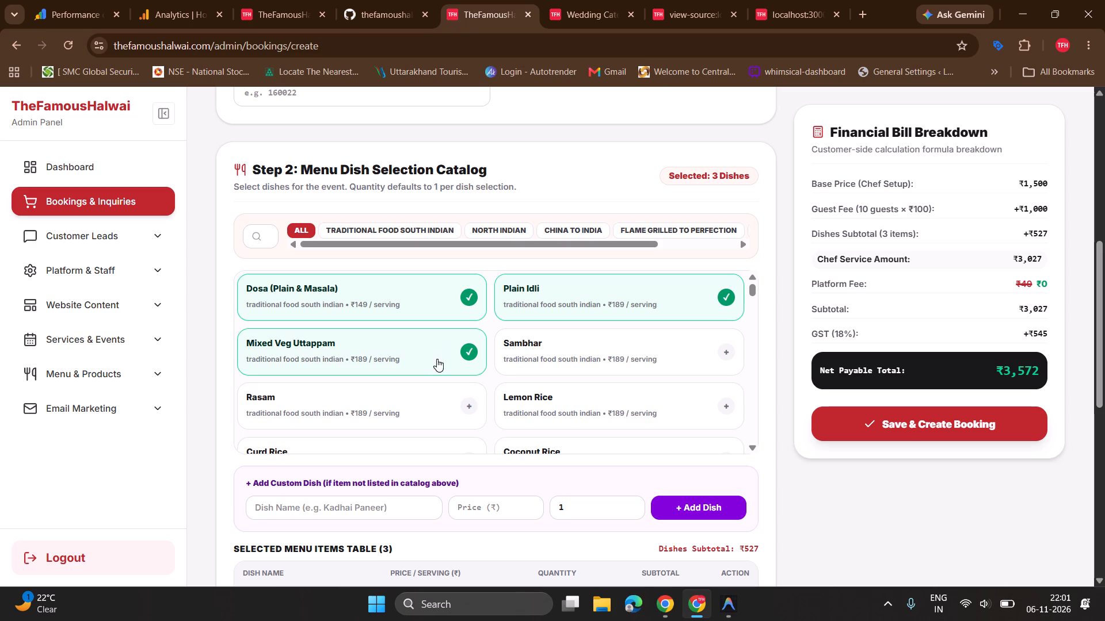
# Examine the custom dish section, the selected menu items table and the dishes subtotal in the bill breakdown.
pyautogui.tripleClick(359, 484)
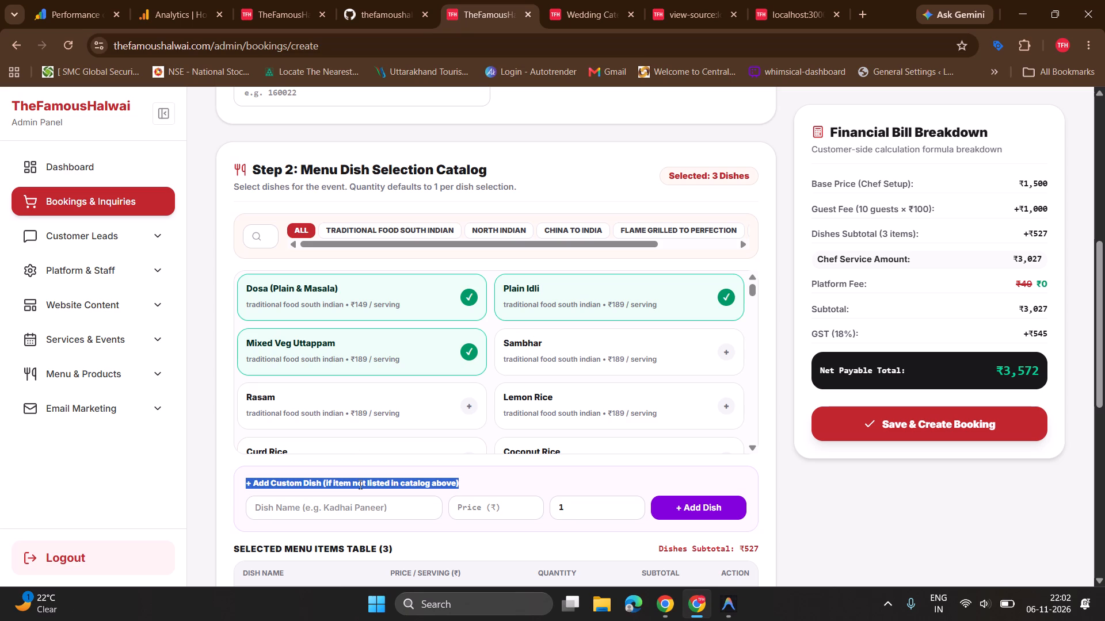
pyautogui.click(467, 482)
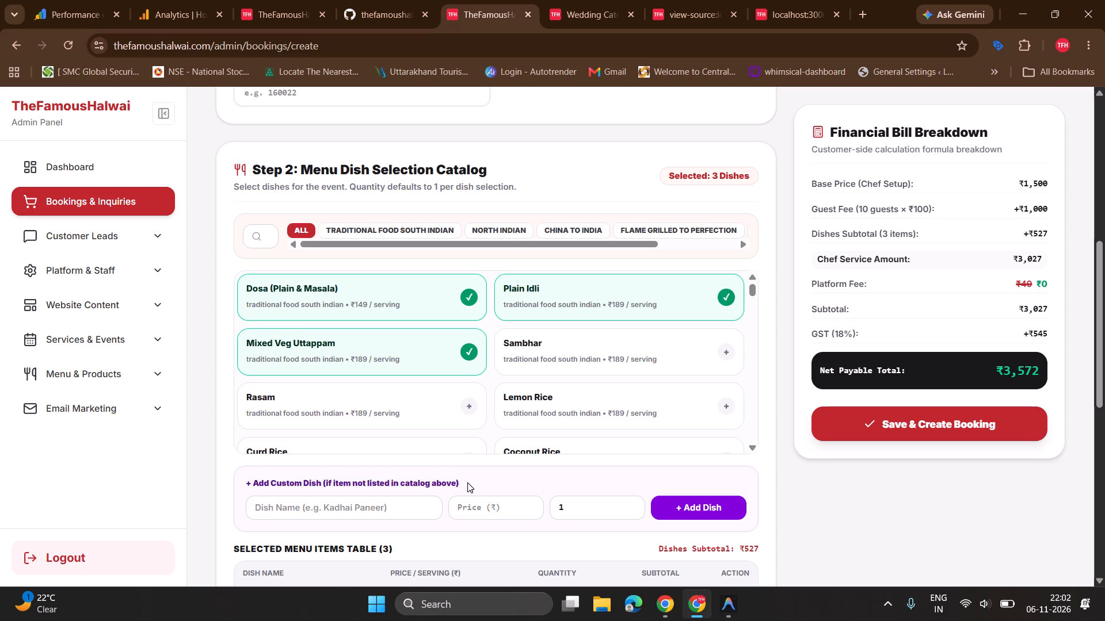
pyautogui.scroll(-3, 467, 482)
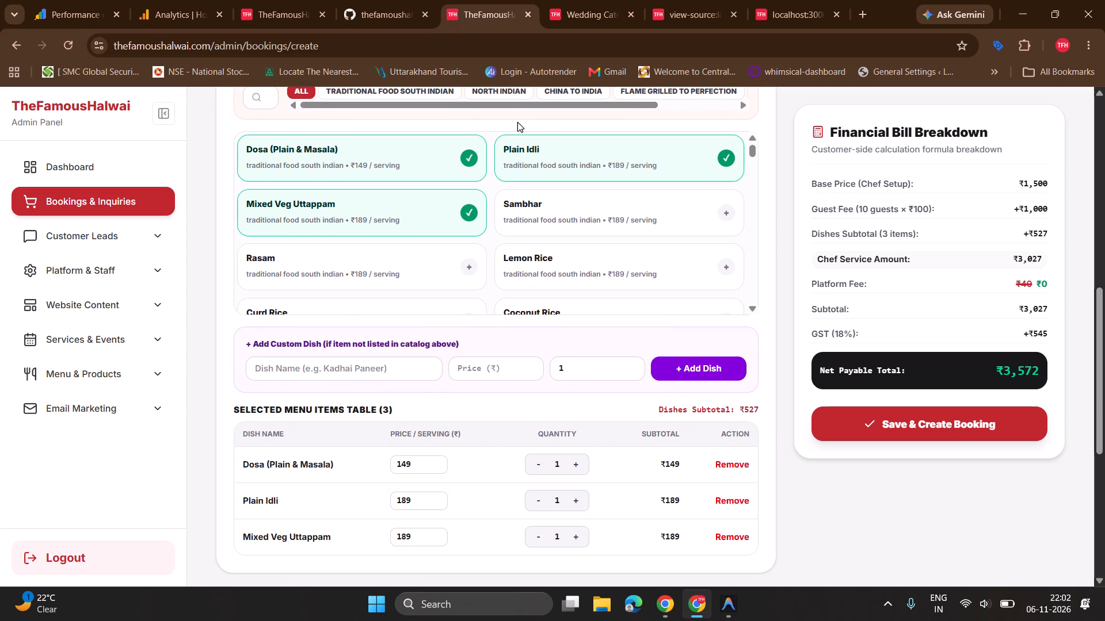
pyautogui.scroll(3, 445, 416)
pyautogui.scroll(-1, 423, 512)
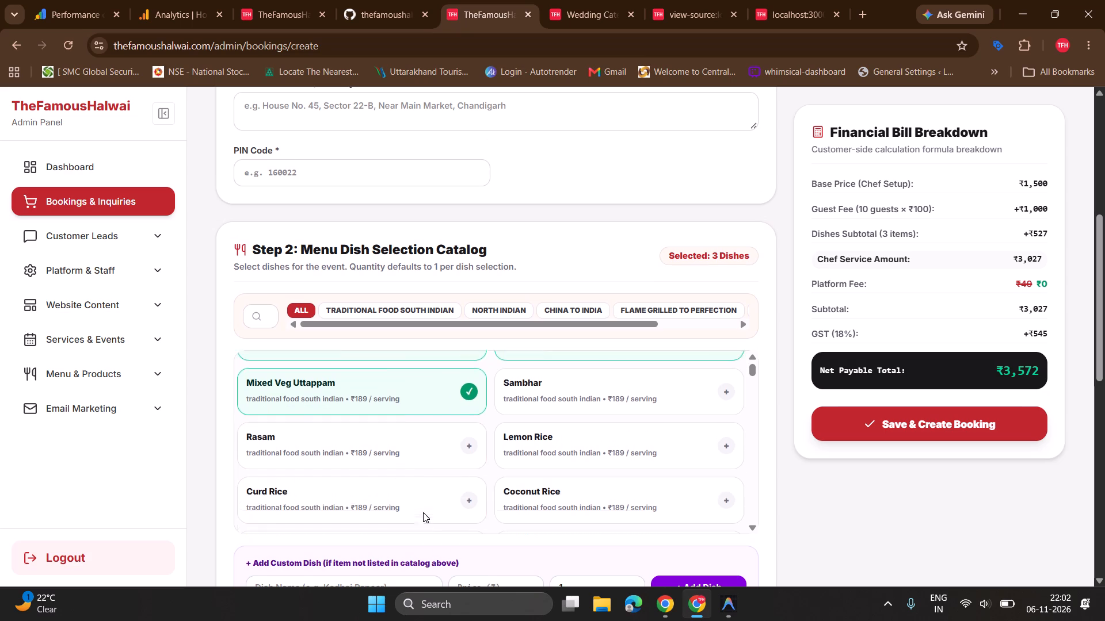
pyautogui.scroll(-1, 423, 512)
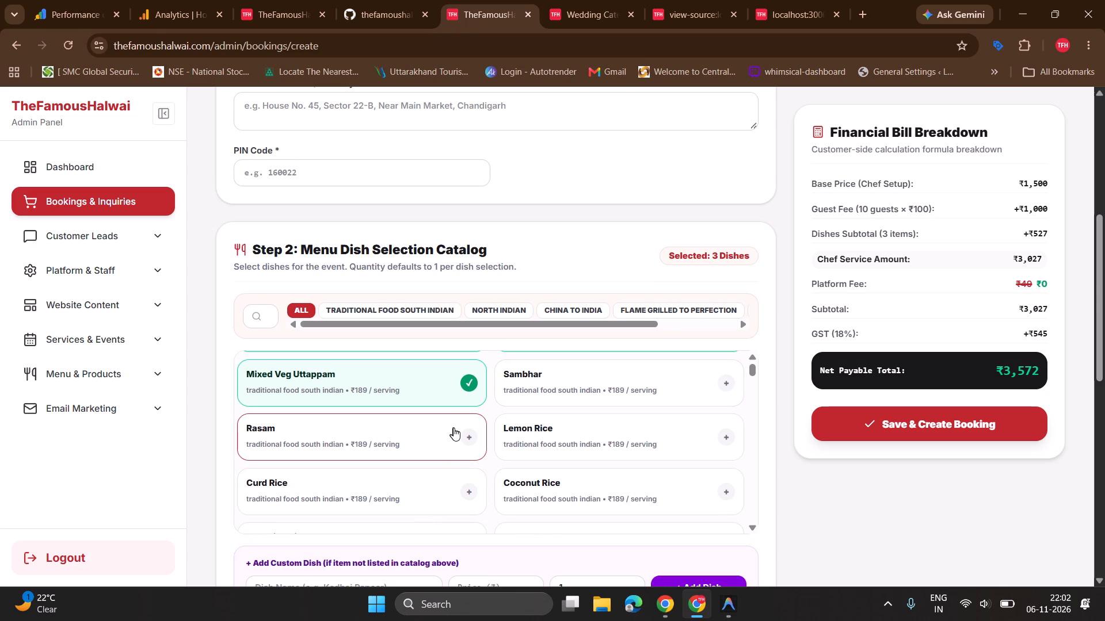
pyautogui.scroll(2, 455, 397)
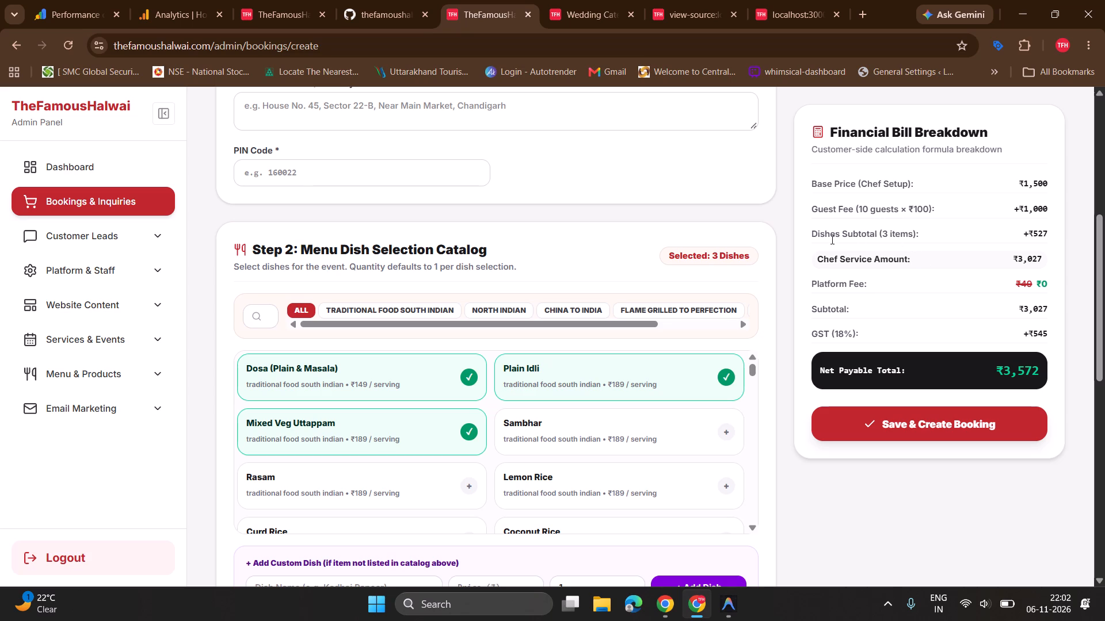
pyautogui.moveTo(1050, 228); pyautogui.dragTo(866, 239)
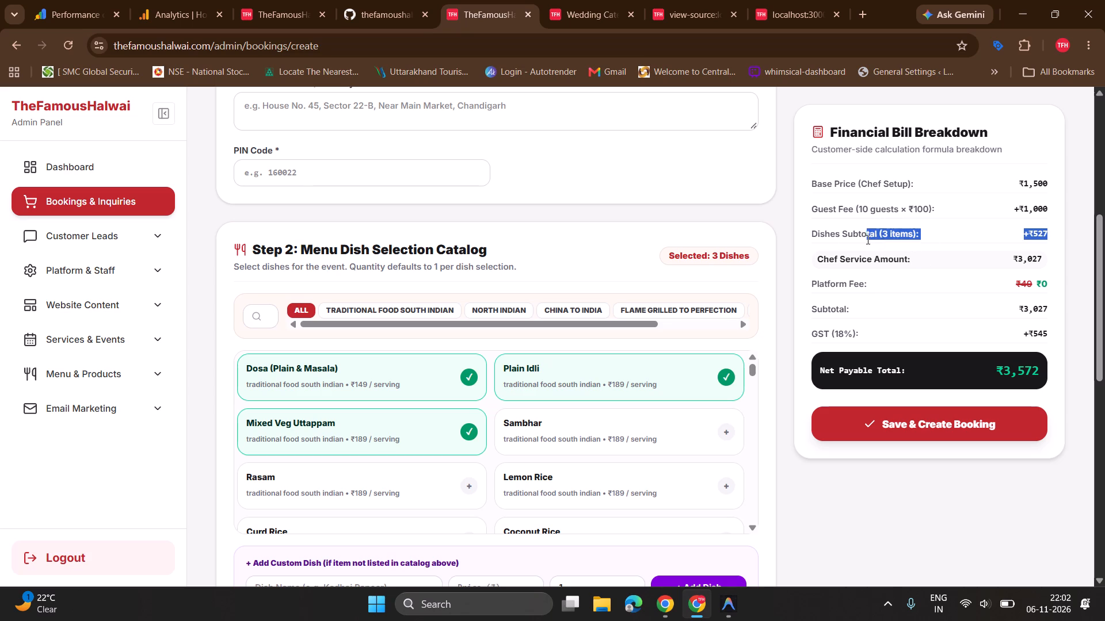
pyautogui.moveTo(866, 239); pyautogui.dragTo(813, 237)
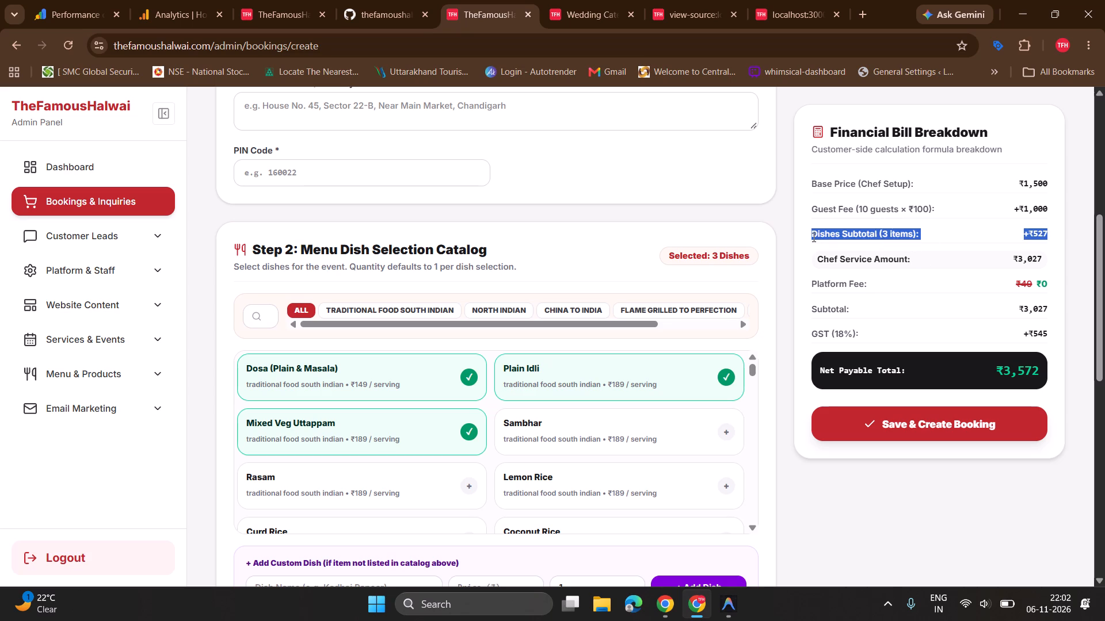
# Add Rasam, Lemon Rice and Masala Dosa from the dish catalogue to the booking.
pyautogui.scroll(2, 801, 432)
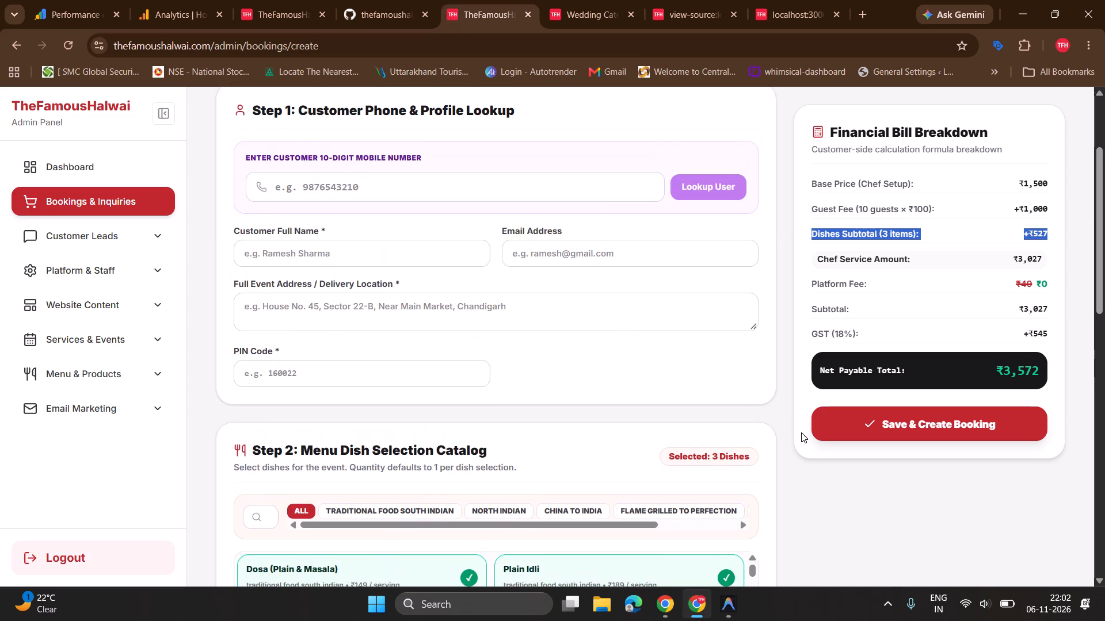
pyautogui.scroll(-1, 638, 424)
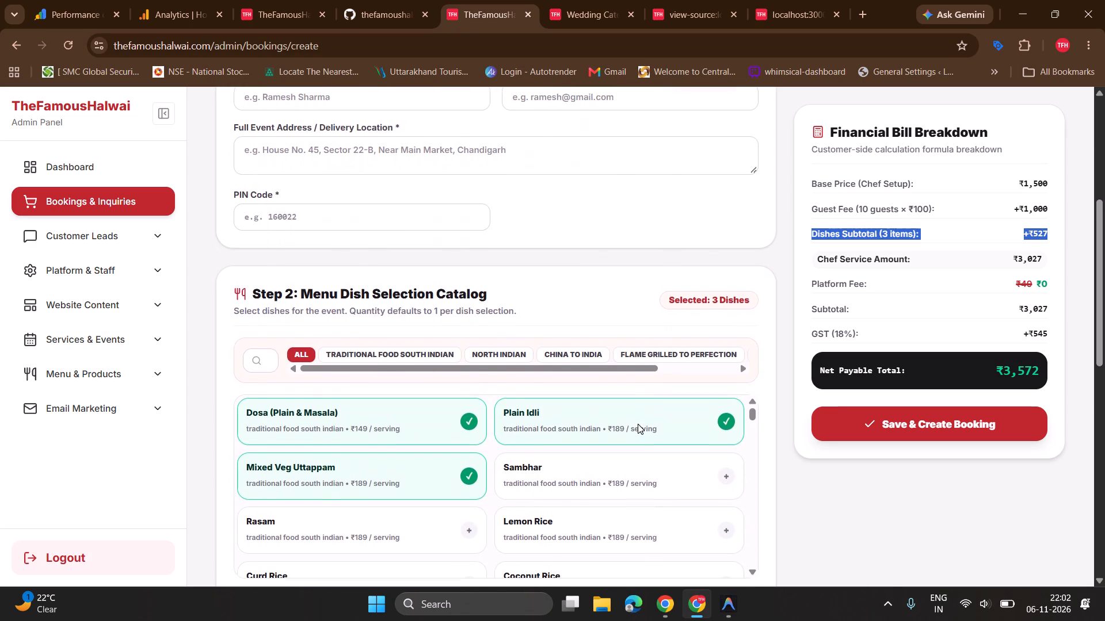
pyautogui.scroll(-1, 638, 424)
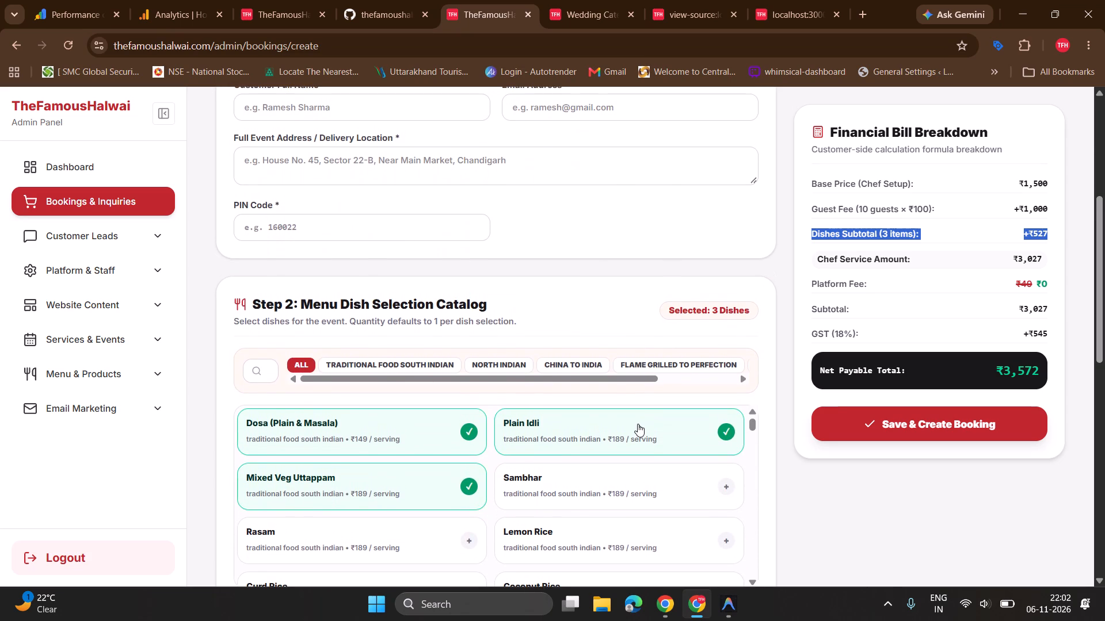
pyautogui.scroll(-2, 486, 382)
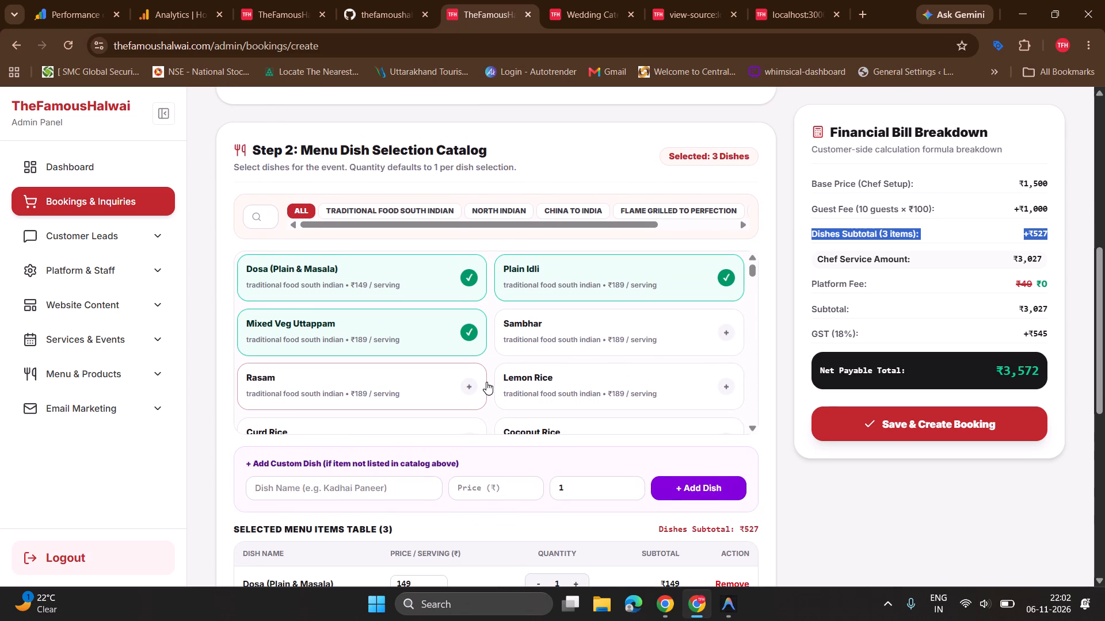
pyautogui.click(465, 385)
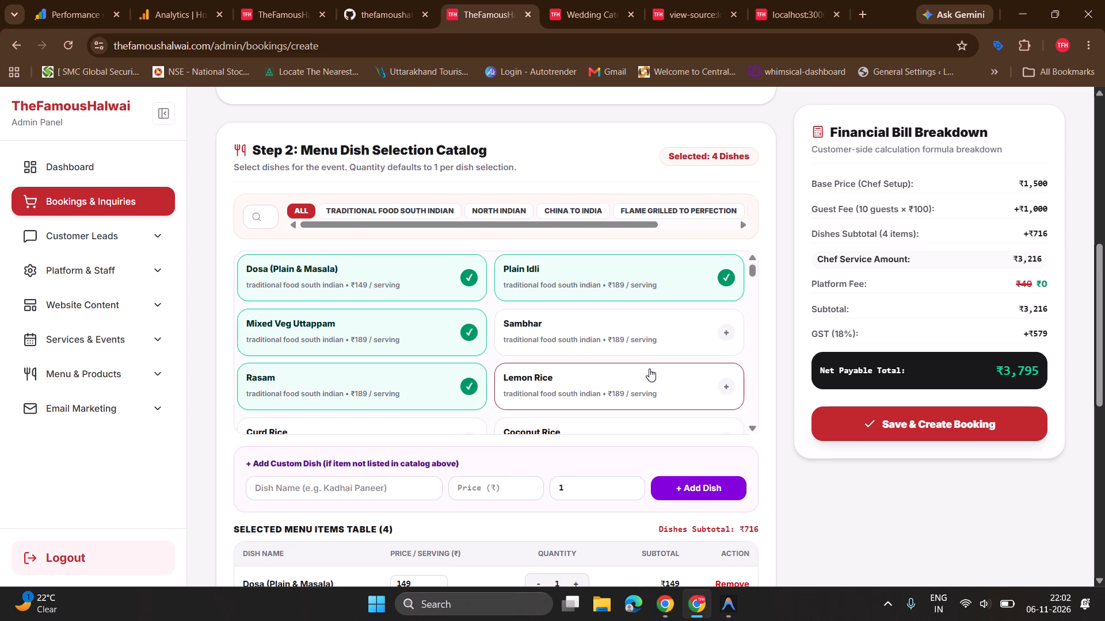
pyautogui.click(657, 378)
pyautogui.scroll(-1, 657, 378)
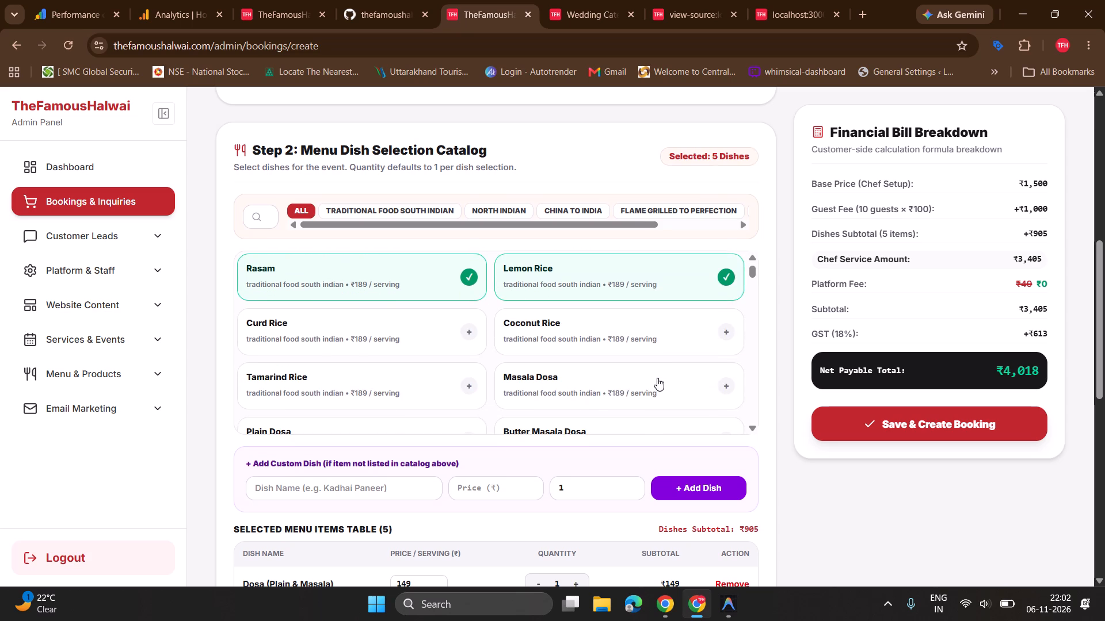
pyautogui.scroll(-1, 657, 378)
pyautogui.click(657, 378)
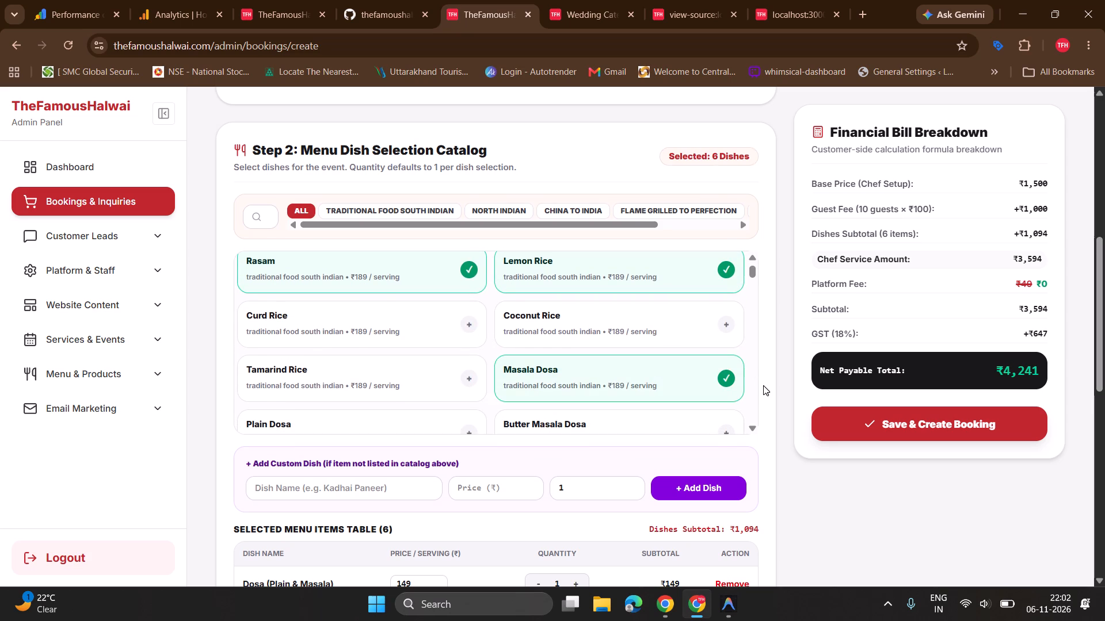
# Review the booking form from the event specifications back through the selected dishes and catalogue to the customer details.
pyautogui.scroll(-7, 643, 457)
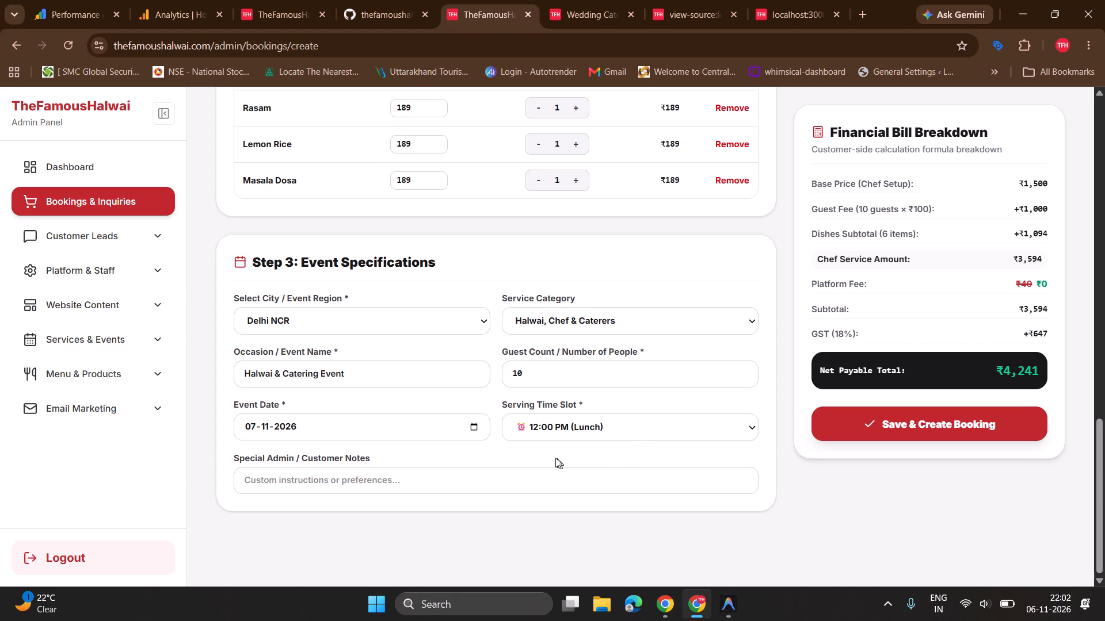
pyautogui.scroll(7, 555, 458)
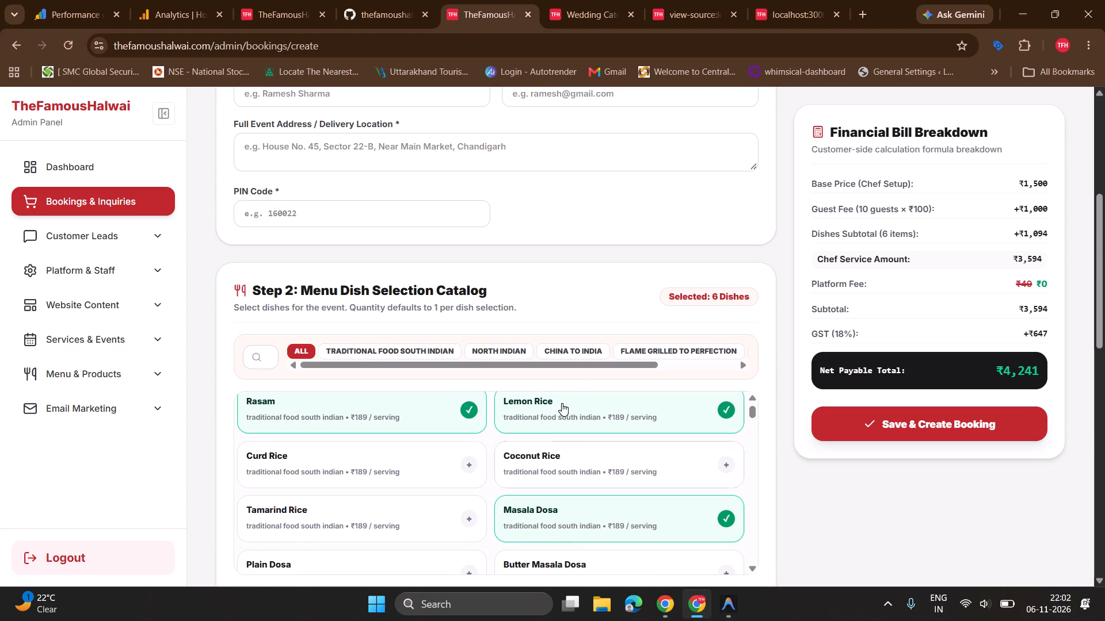
pyautogui.scroll(1, 592, 283)
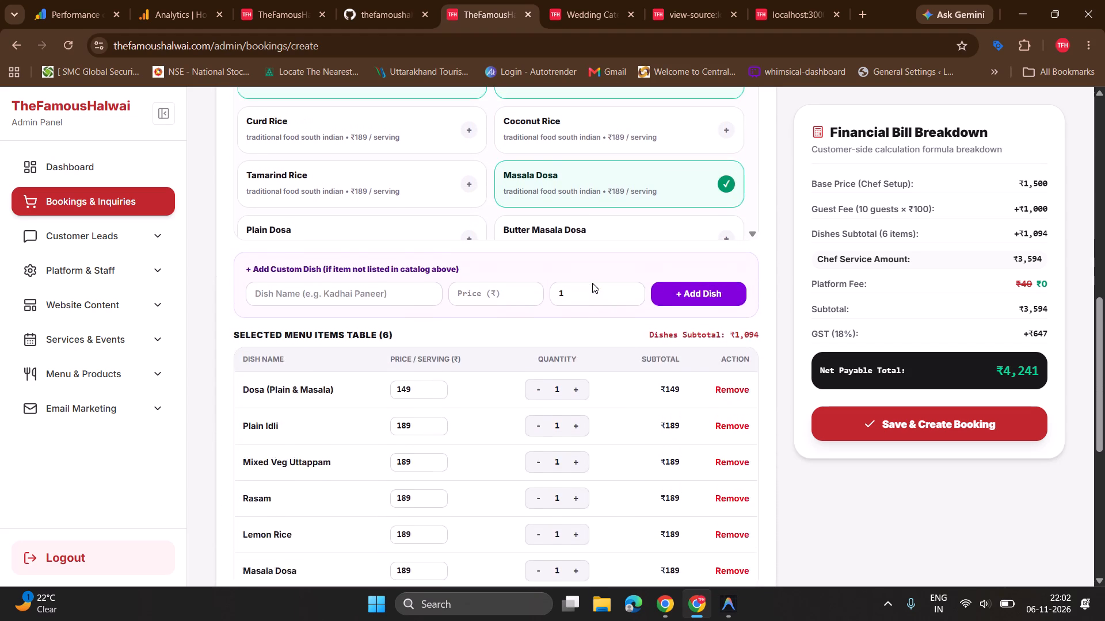
pyautogui.scroll(1, 592, 283)
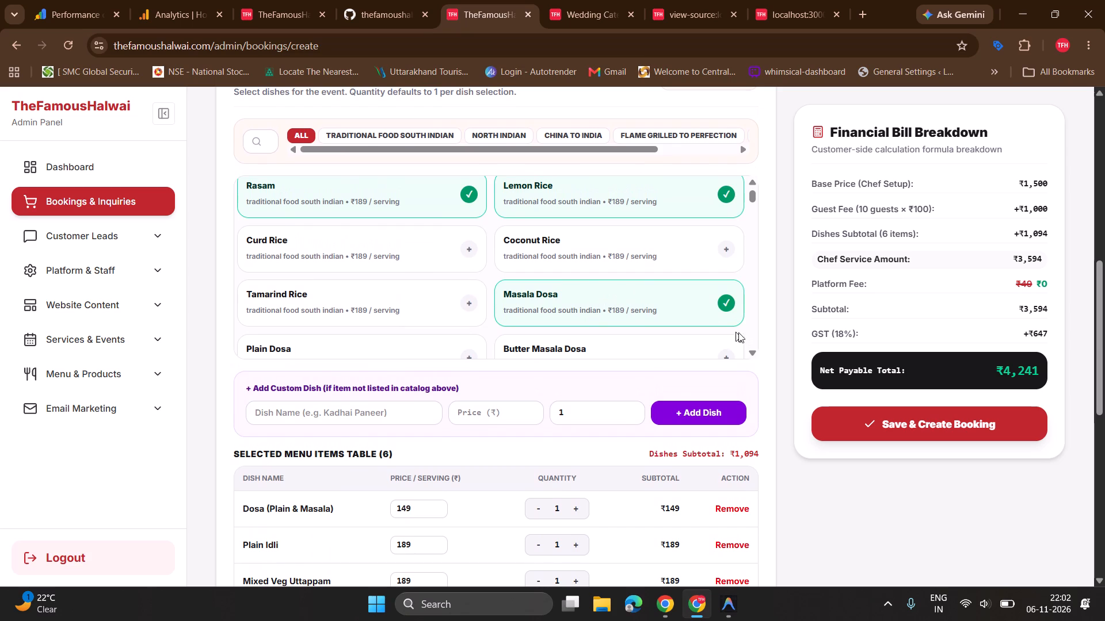
pyautogui.click(782, 344)
pyautogui.scroll(1, 782, 344)
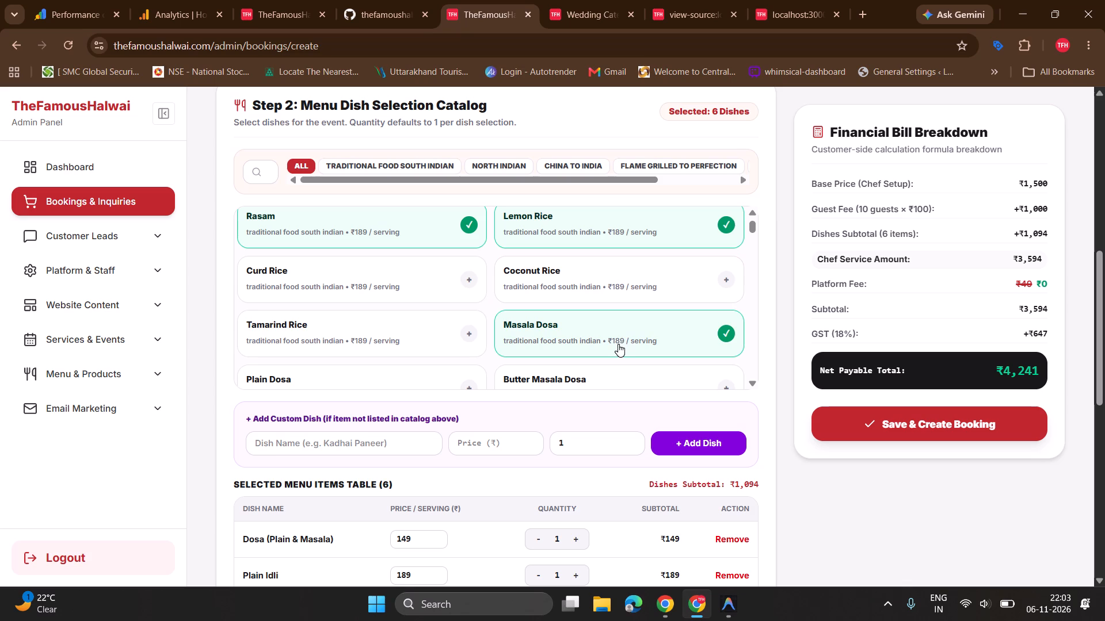
pyautogui.scroll(1, 622, 343)
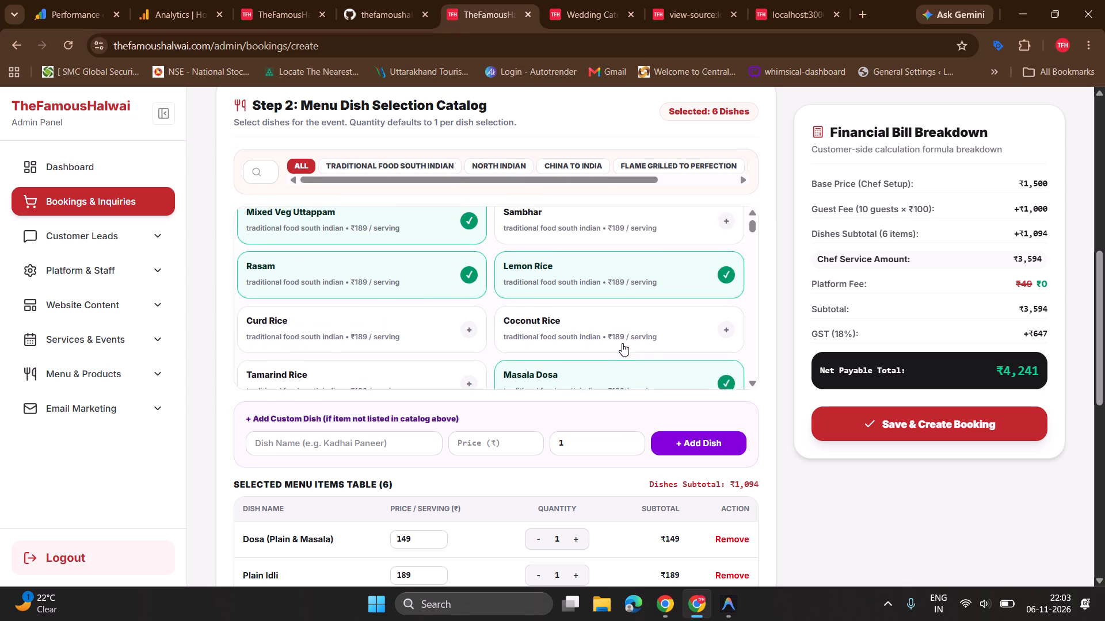
pyautogui.scroll(1, 622, 343)
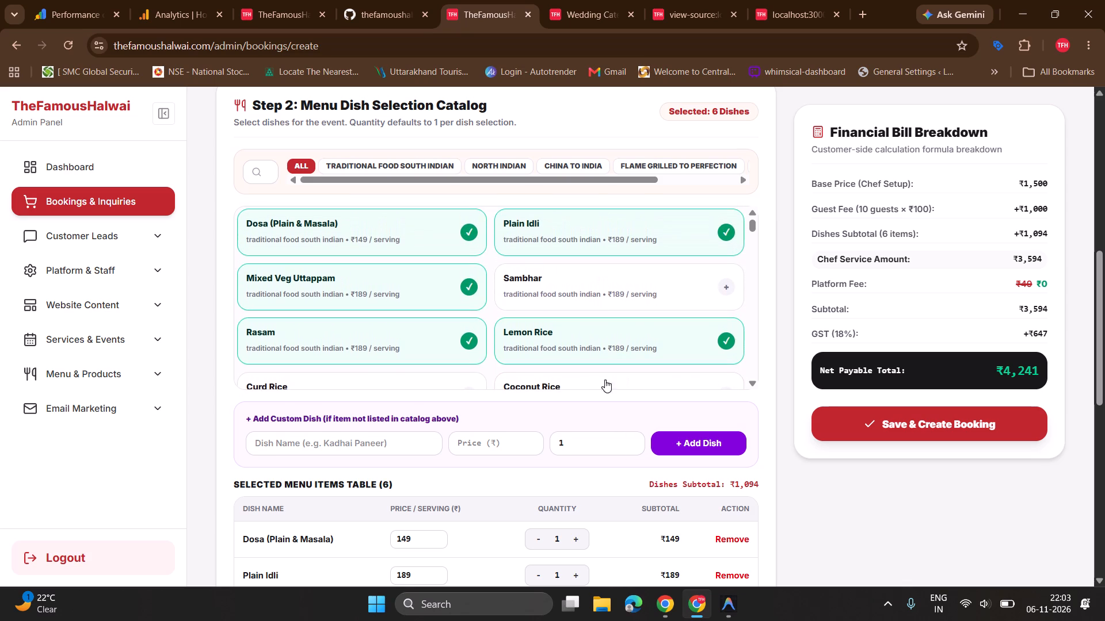
pyautogui.scroll(2, 588, 415)
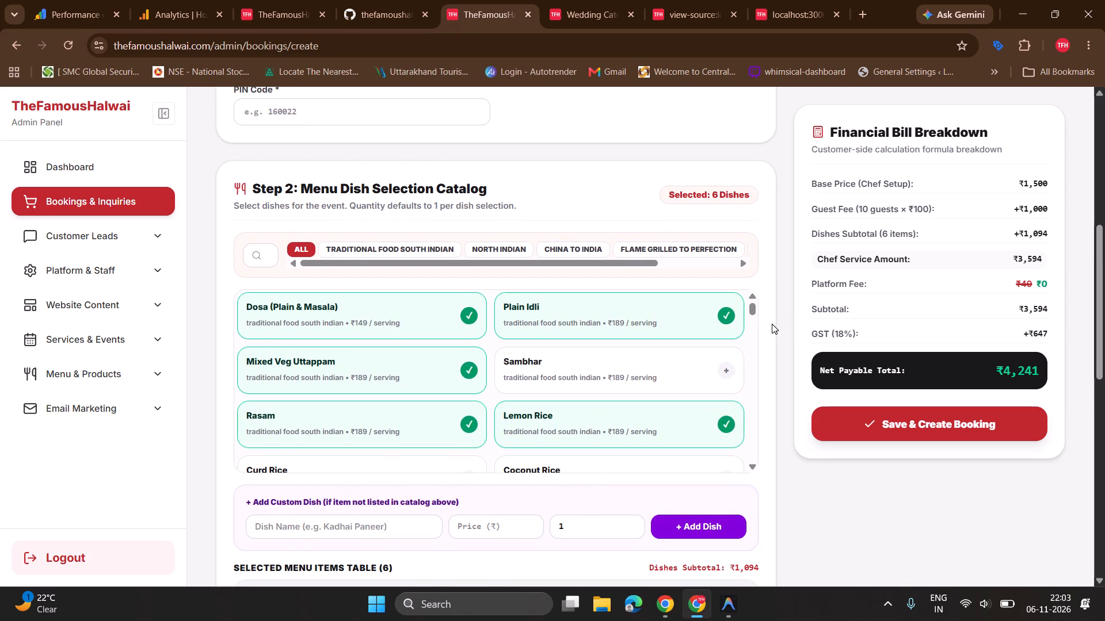
pyautogui.scroll(4, 771, 324)
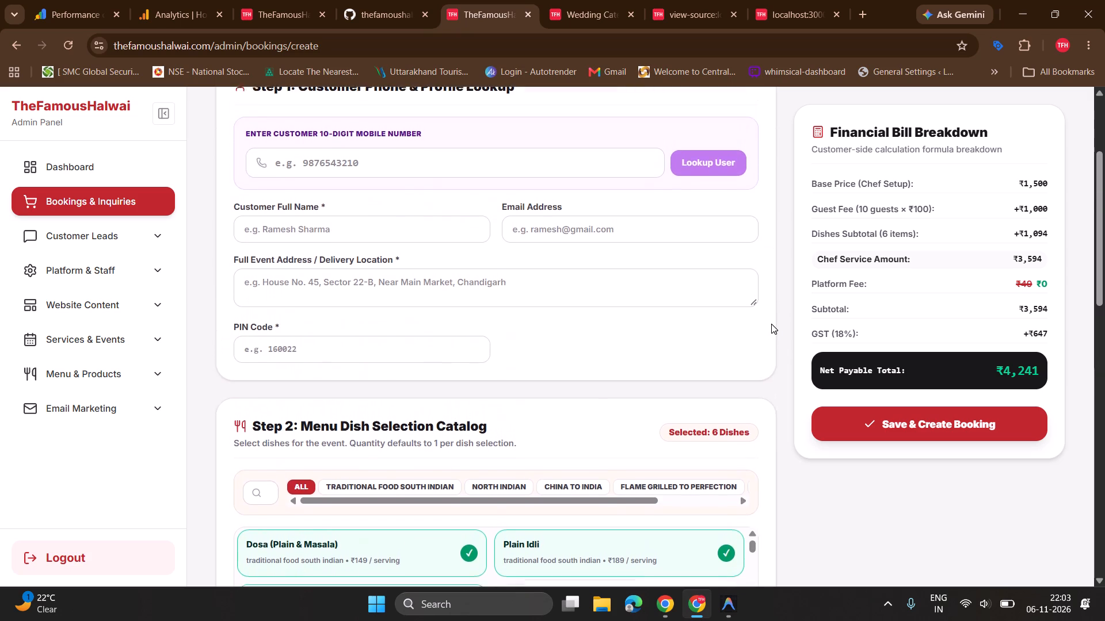
pyautogui.scroll(2, 771, 324)
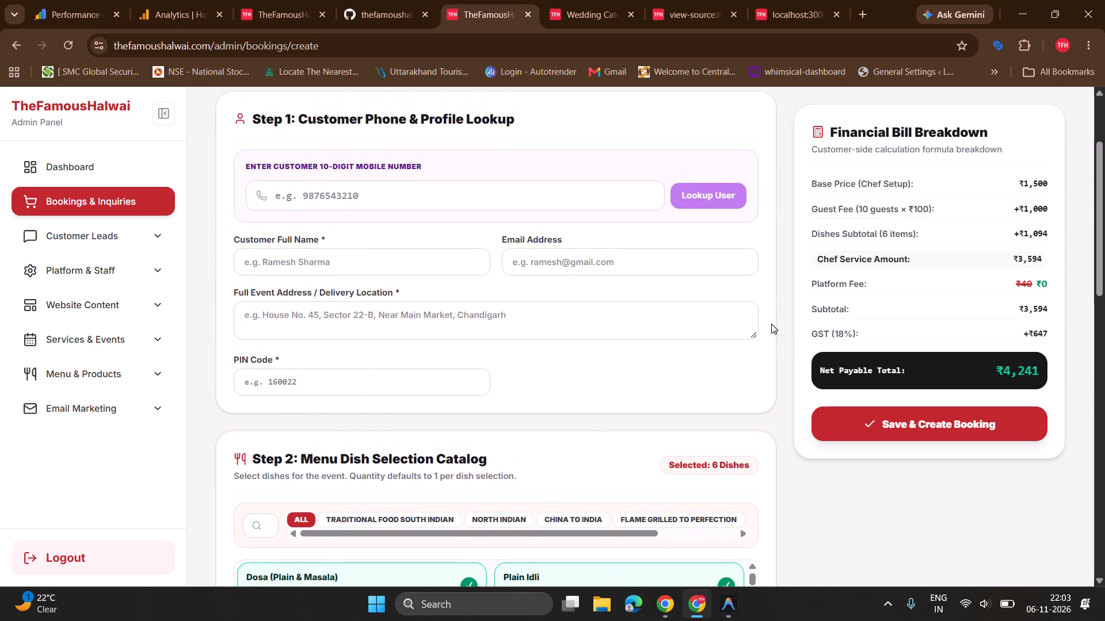
# Check the selected menu items table and event specifications again, and return to the customer phone lookup section.
pyautogui.scroll(-2, 771, 324)
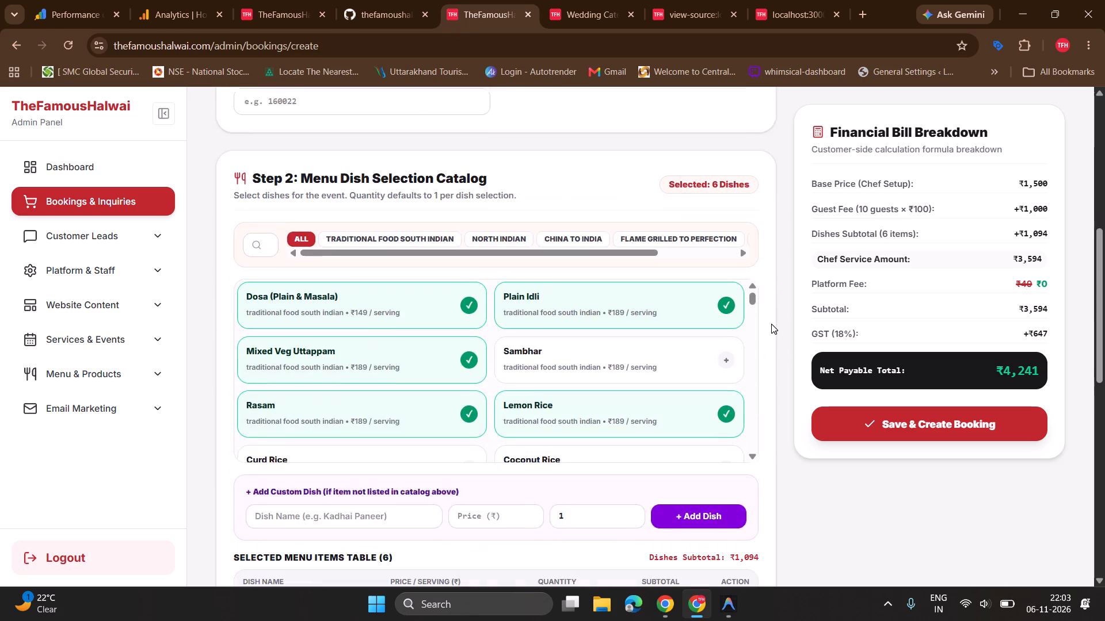
pyautogui.scroll(-7, 771, 324)
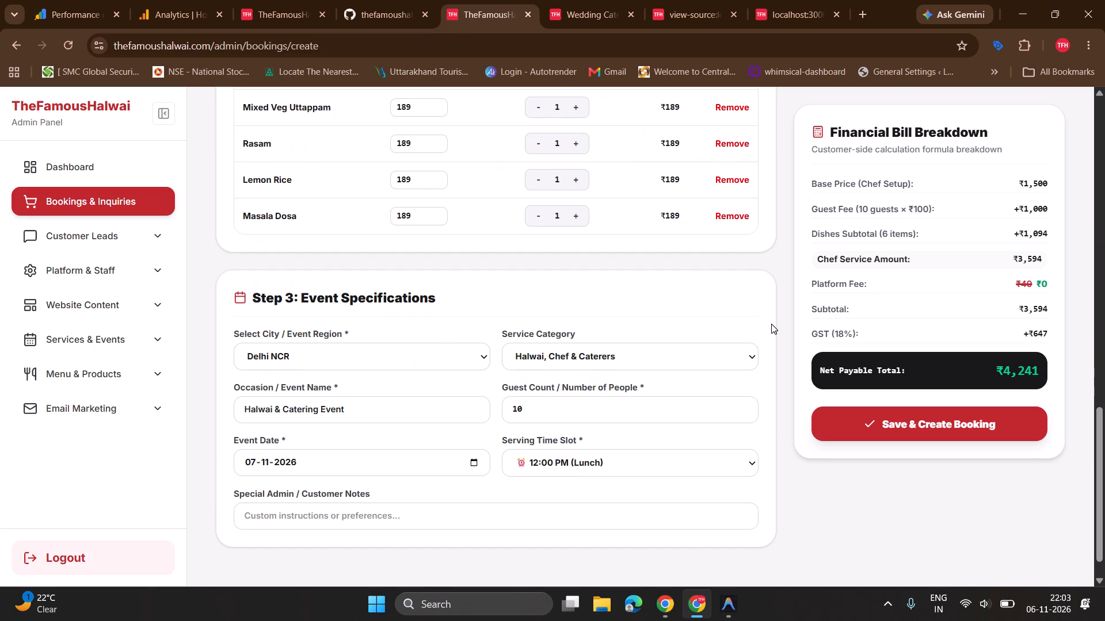
pyautogui.scroll(3, 771, 324)
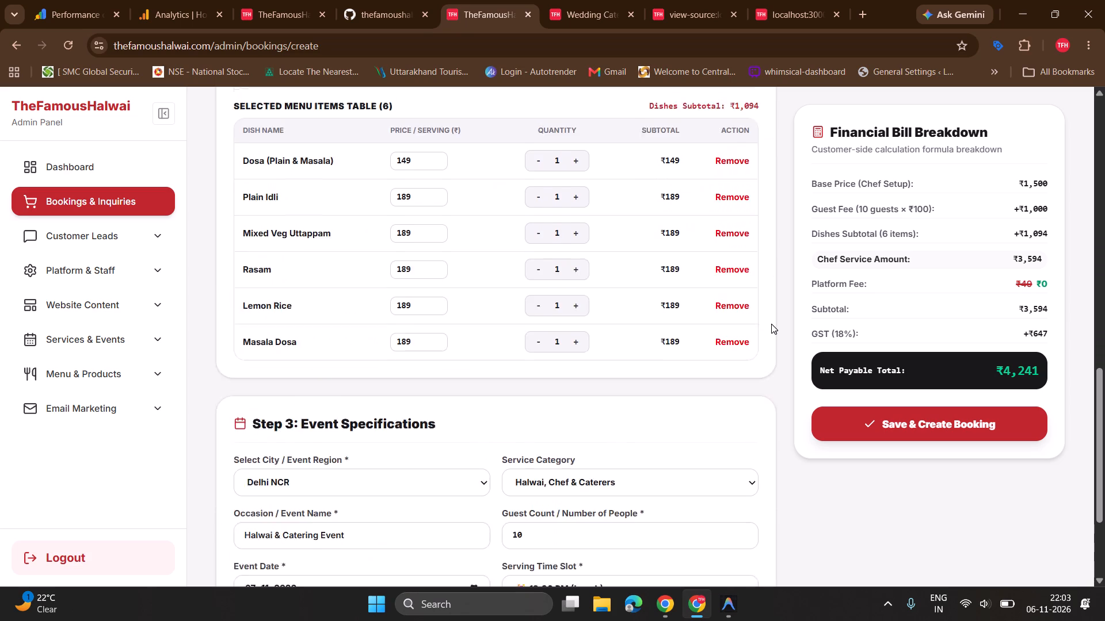
pyautogui.scroll(3, 771, 324)
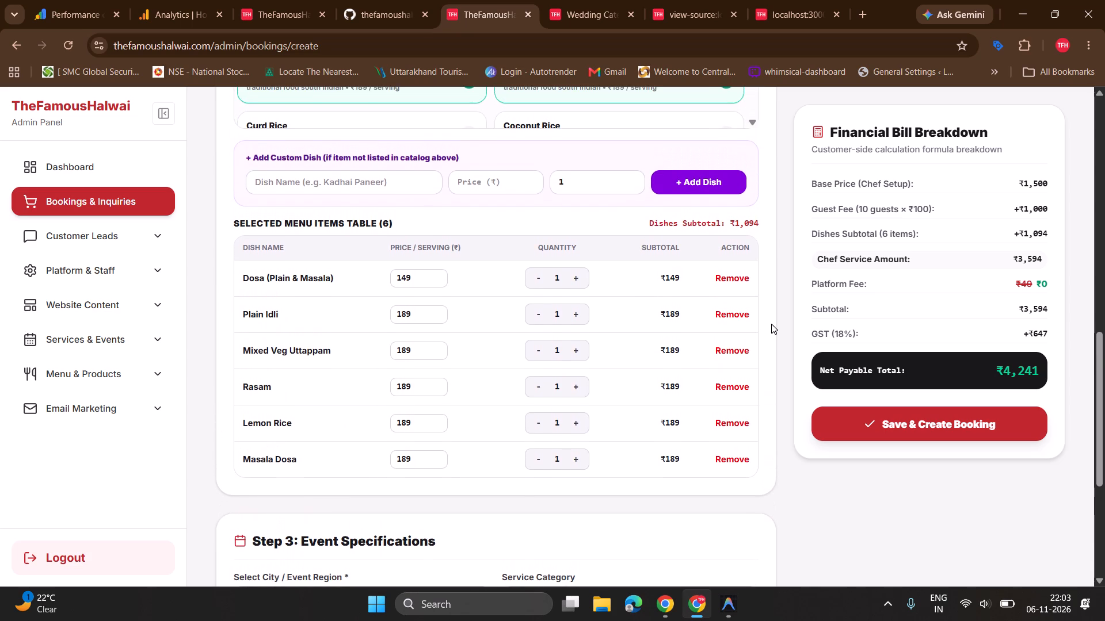
pyautogui.click(779, 236)
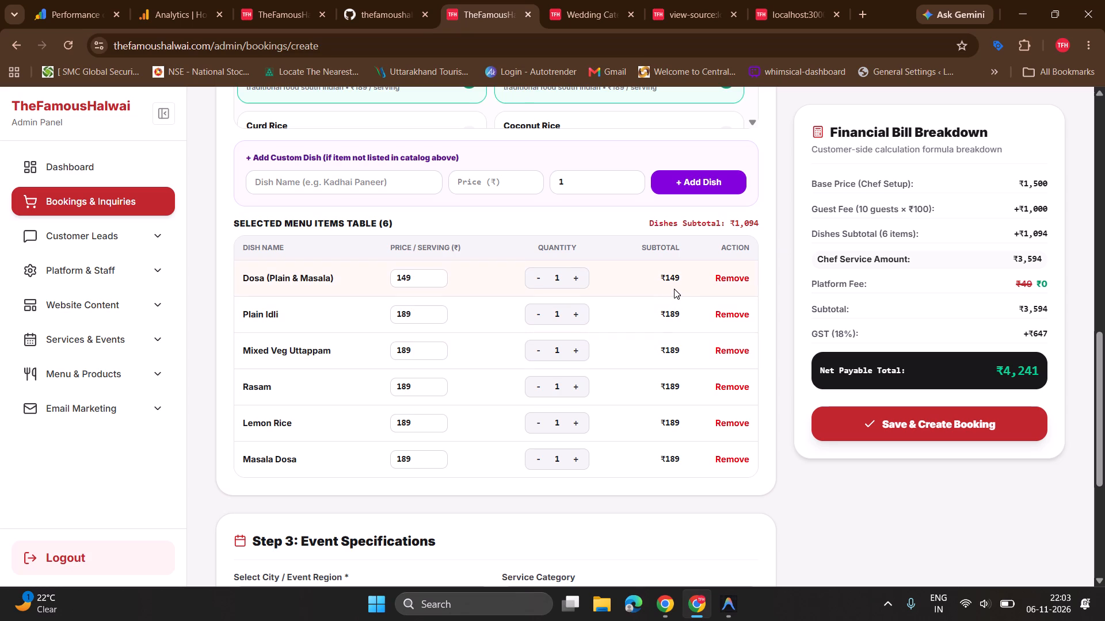
pyautogui.scroll(1, 674, 289)
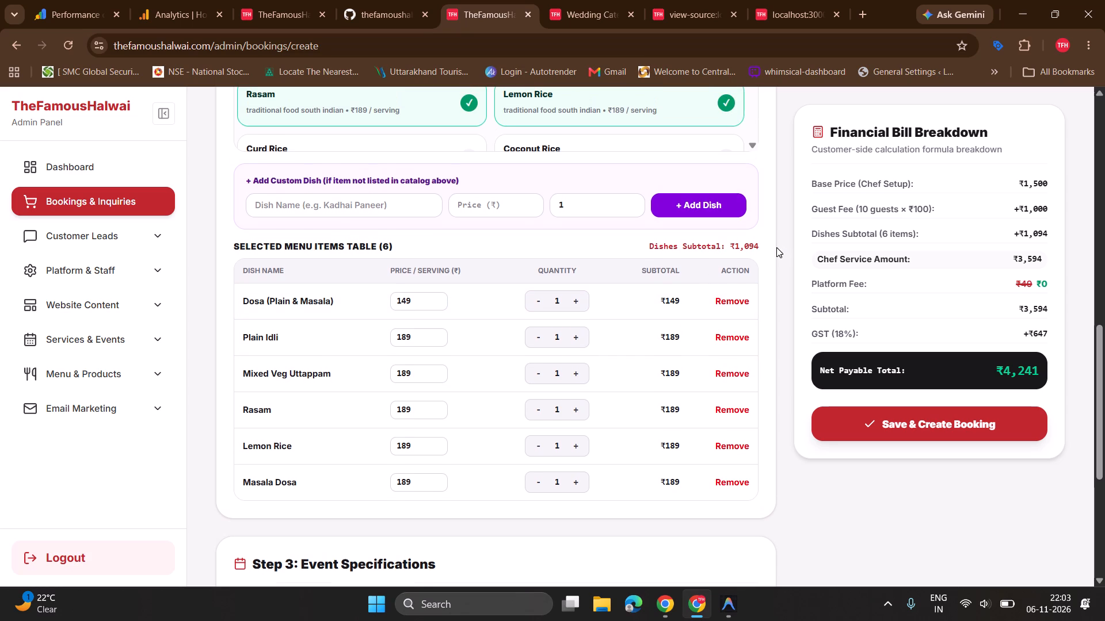
pyautogui.scroll(-4, 783, 246)
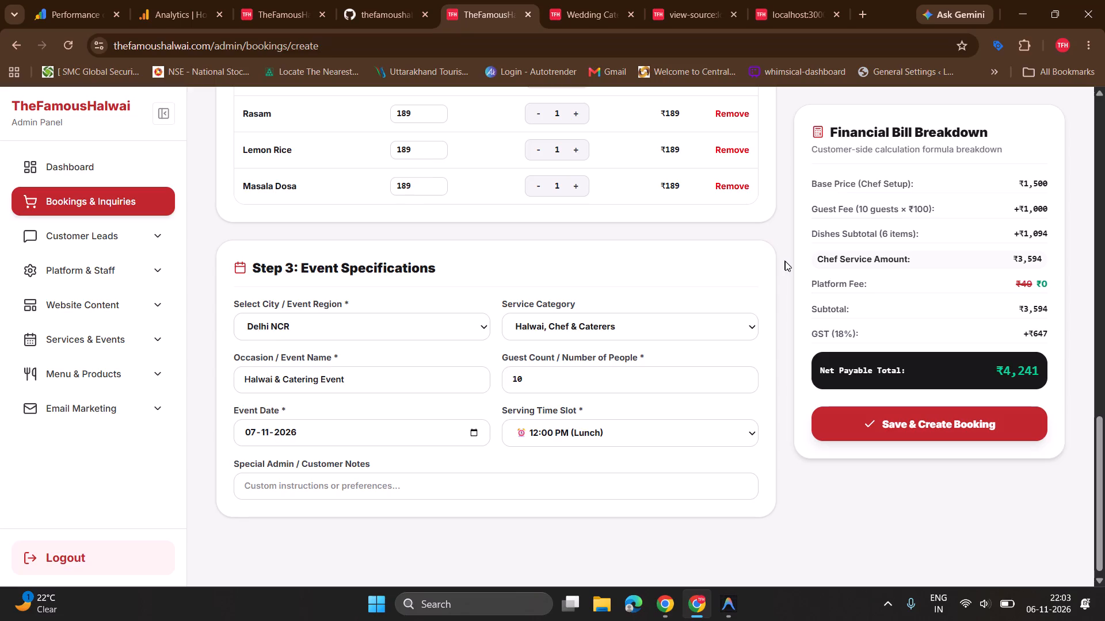
pyautogui.scroll(1, 785, 261)
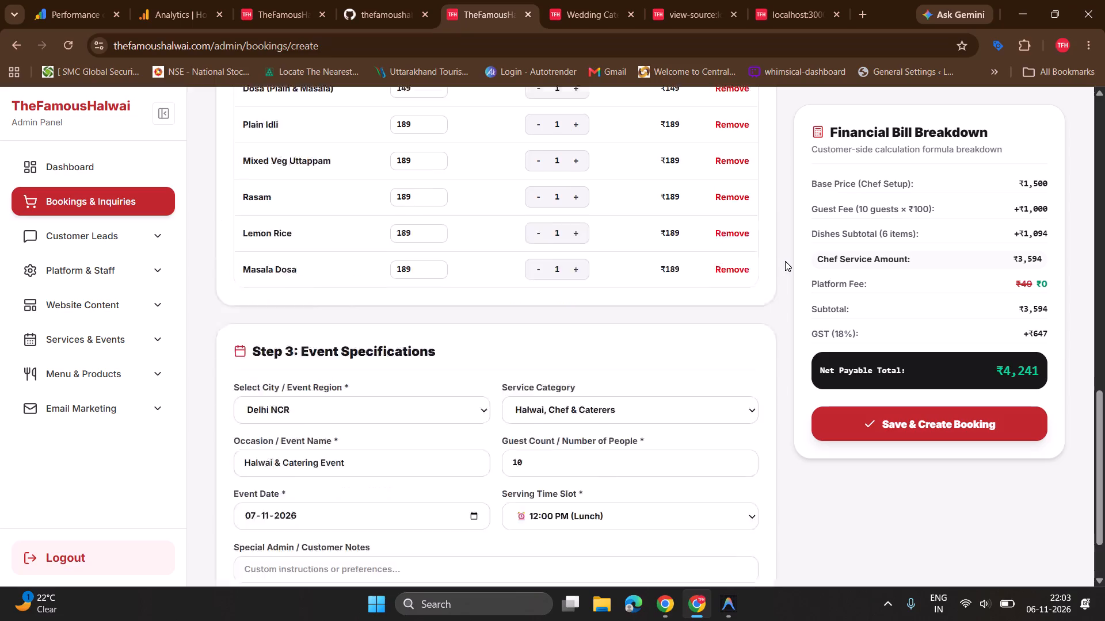
pyautogui.scroll(9, 785, 261)
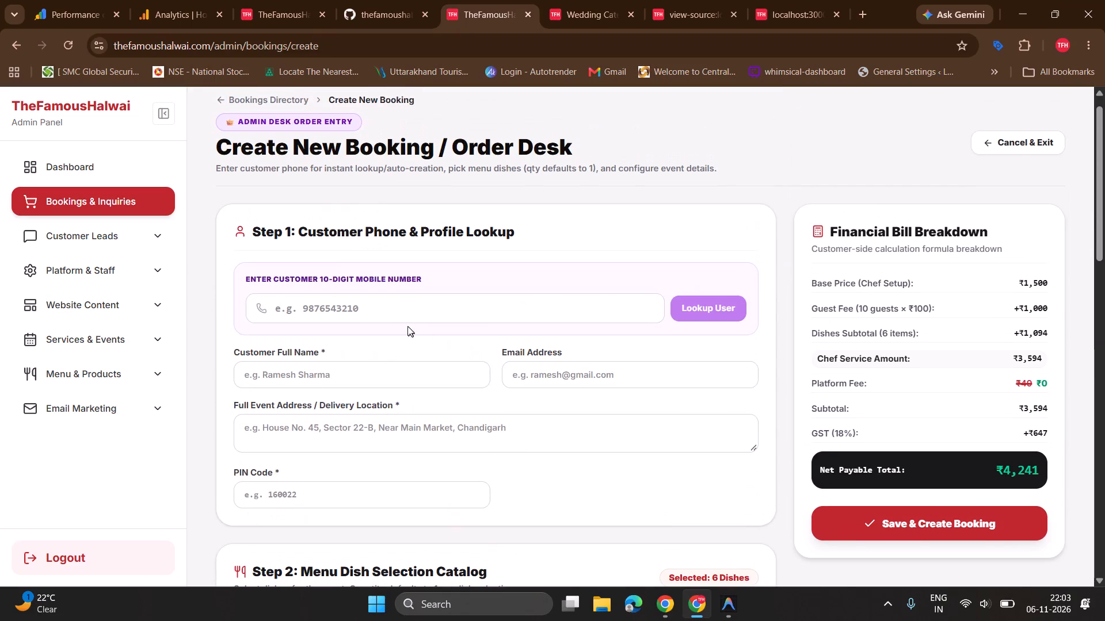
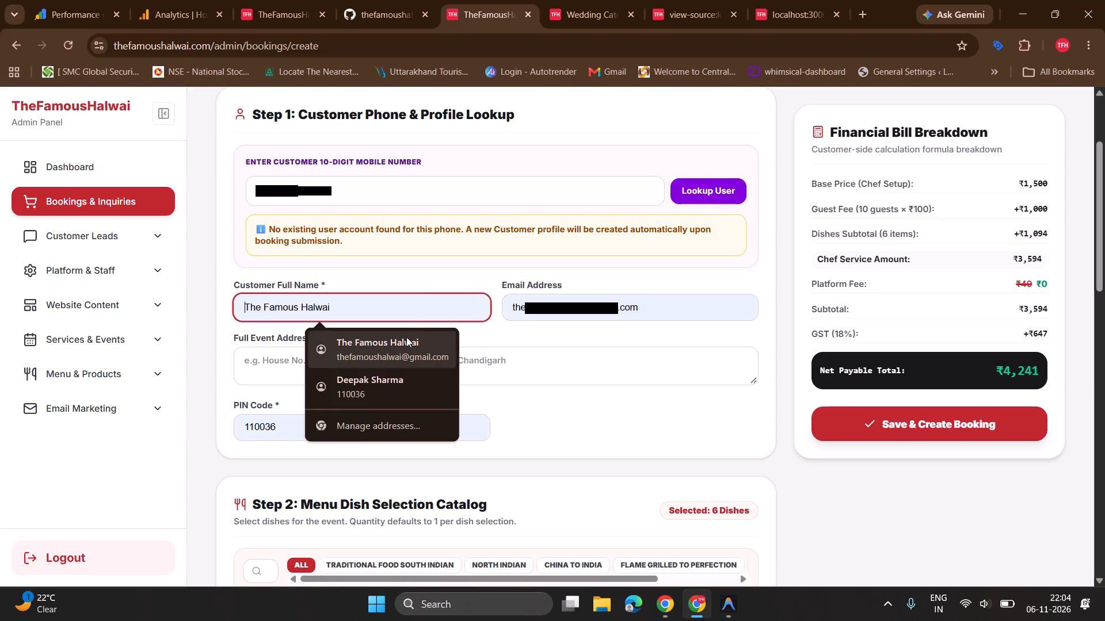
# Fill the customer details from the saved The Famous Halwai profile and enter "abs jdfkd" as the full event address.
pyautogui.click(403, 342)
pyautogui.click(381, 369)
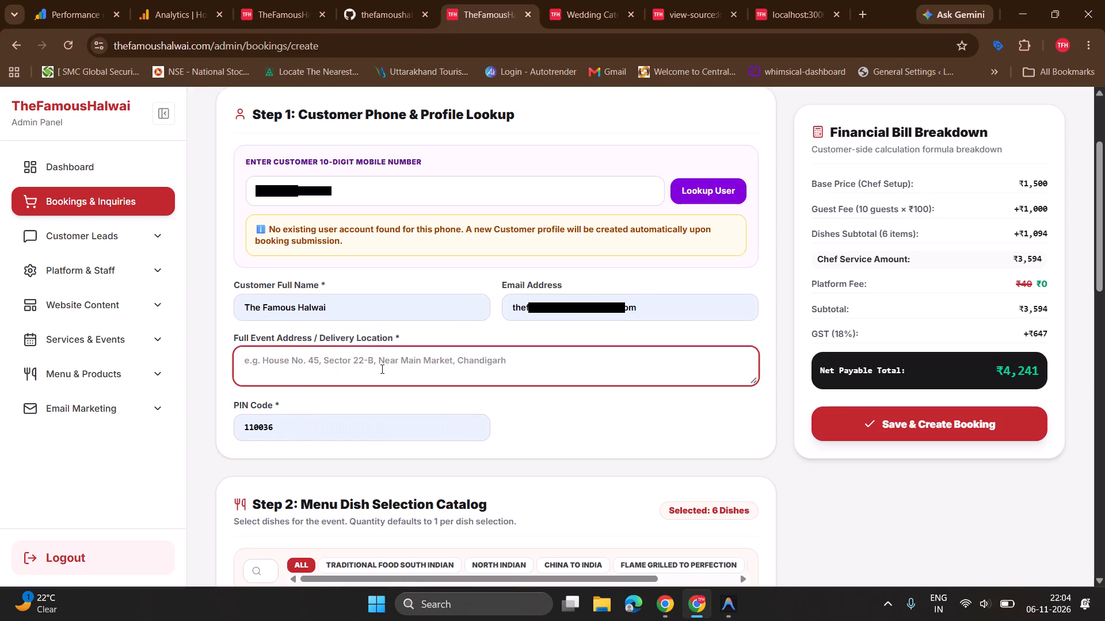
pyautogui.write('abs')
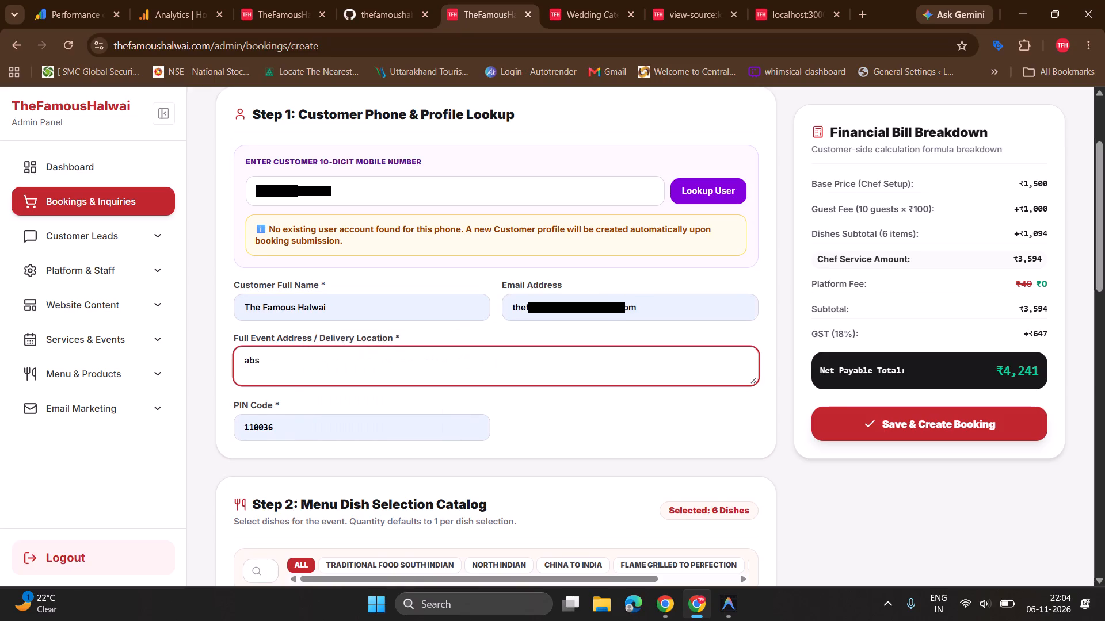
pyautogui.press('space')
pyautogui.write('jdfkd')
pyautogui.click(699, 453)
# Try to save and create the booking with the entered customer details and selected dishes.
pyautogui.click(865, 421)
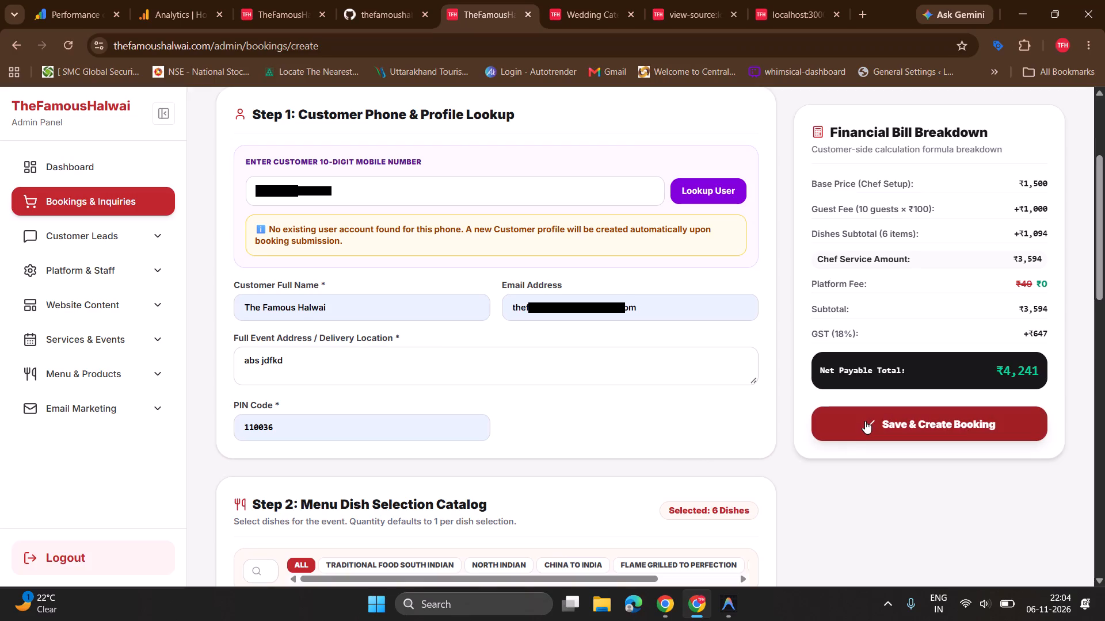
# Examine the page for submission feedback and recheck the event specifications, selected dishes and customer details.
pyautogui.scroll(2, 734, 402)
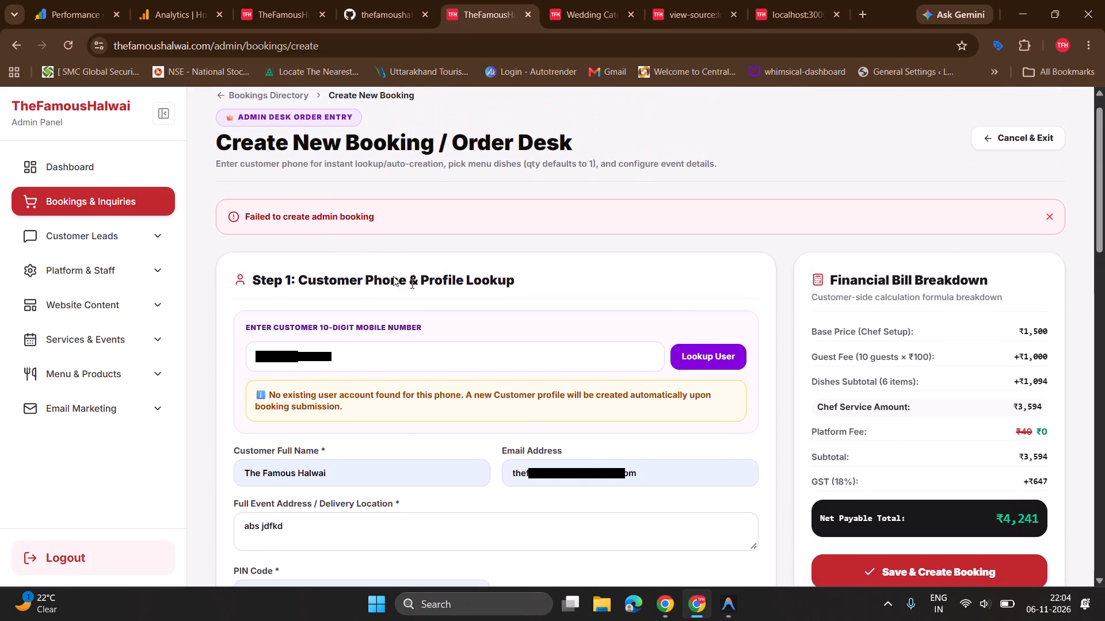
pyautogui.scroll(-9, 371, 261)
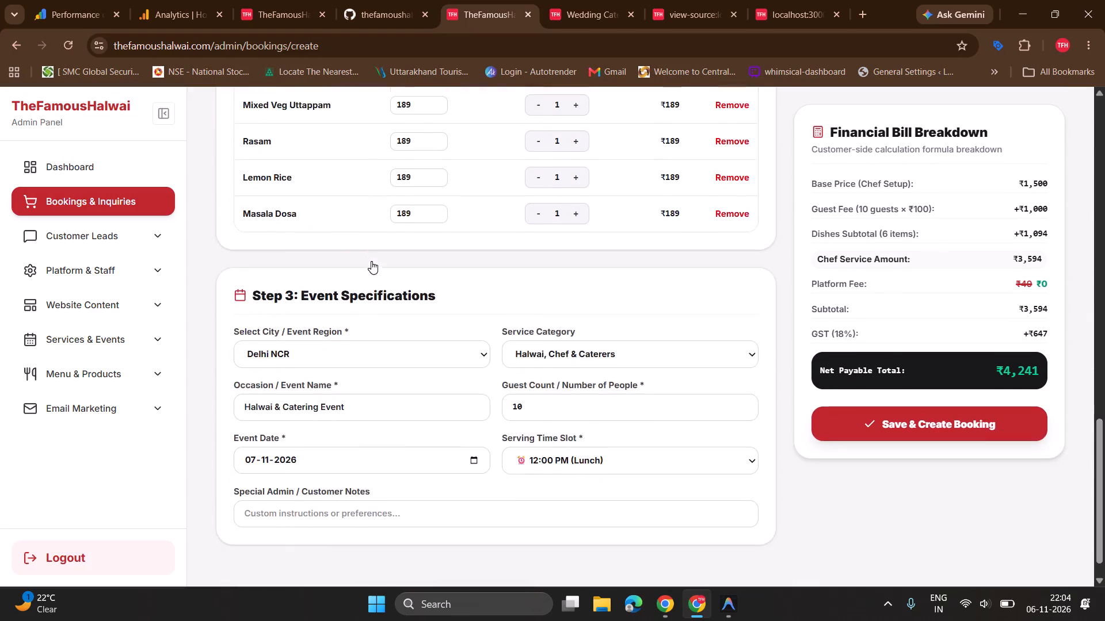
pyautogui.scroll(-2, 371, 261)
pyautogui.scroll(9, 371, 261)
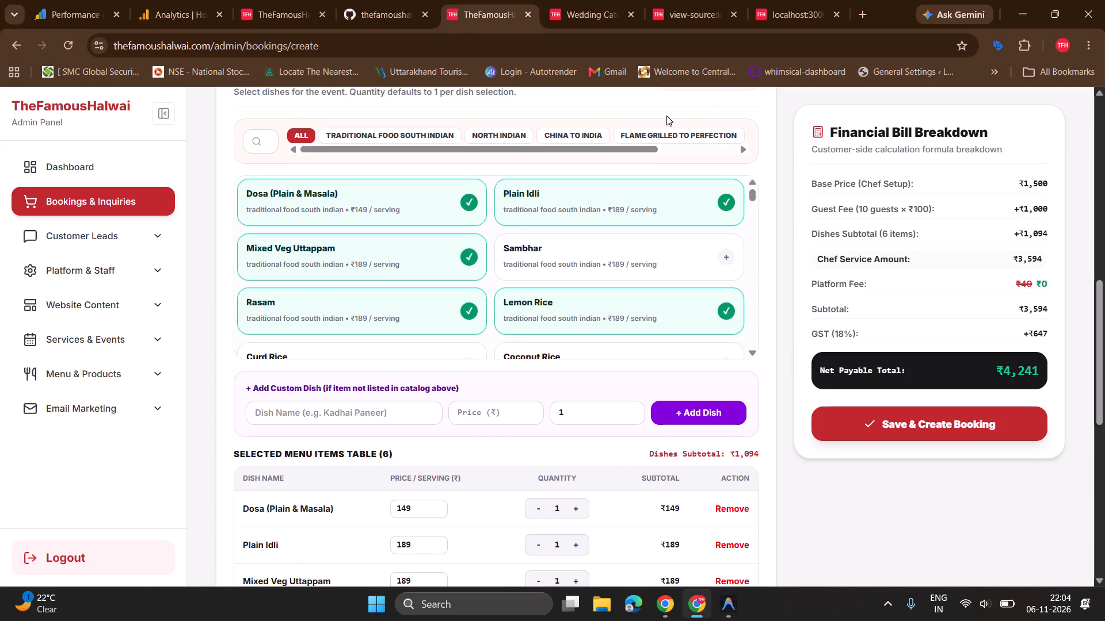
pyautogui.scroll(2, 702, 101)
pyautogui.scroll(2, 657, 224)
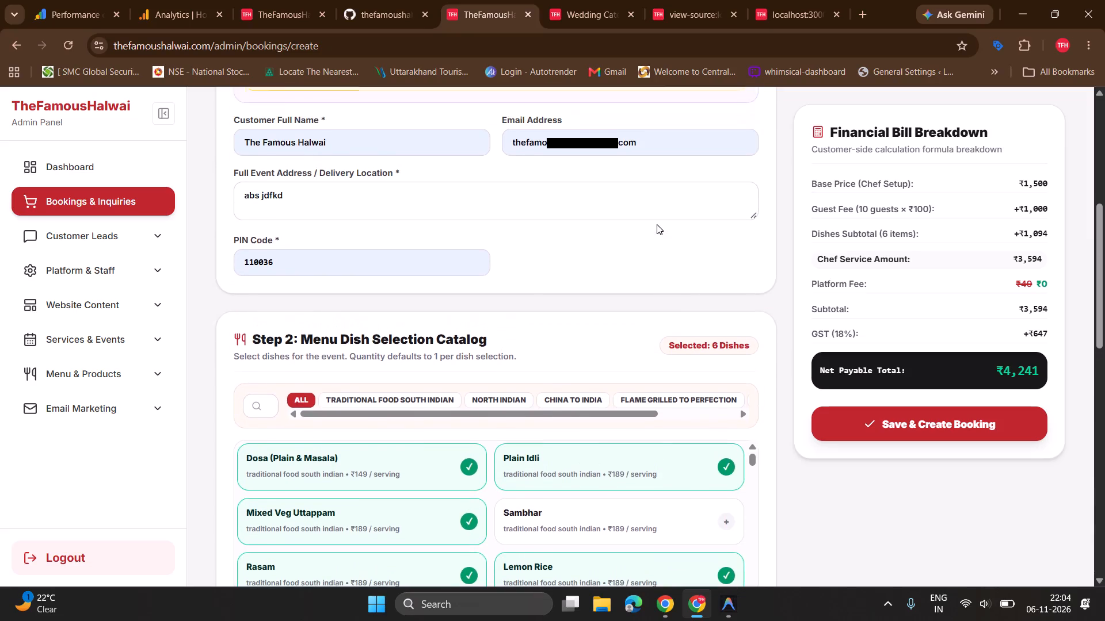
pyautogui.scroll(1, 657, 224)
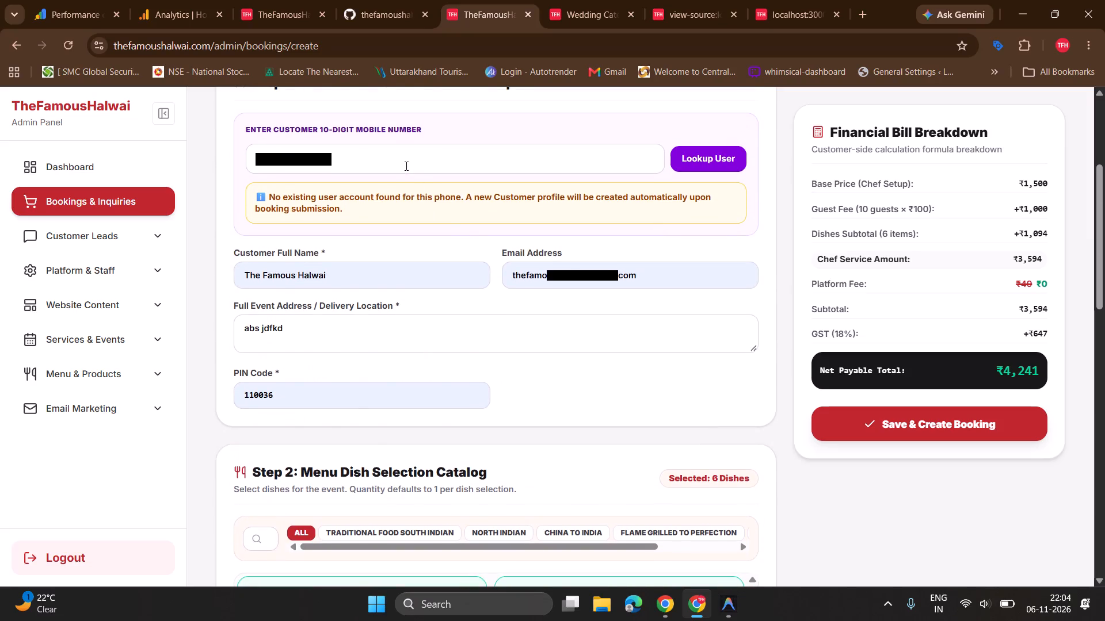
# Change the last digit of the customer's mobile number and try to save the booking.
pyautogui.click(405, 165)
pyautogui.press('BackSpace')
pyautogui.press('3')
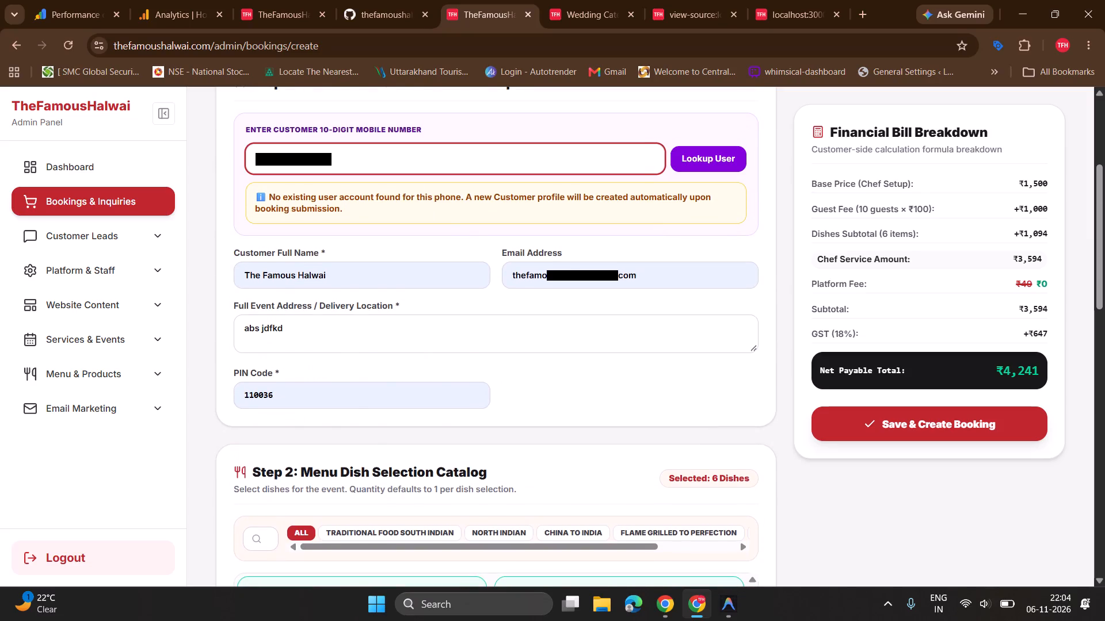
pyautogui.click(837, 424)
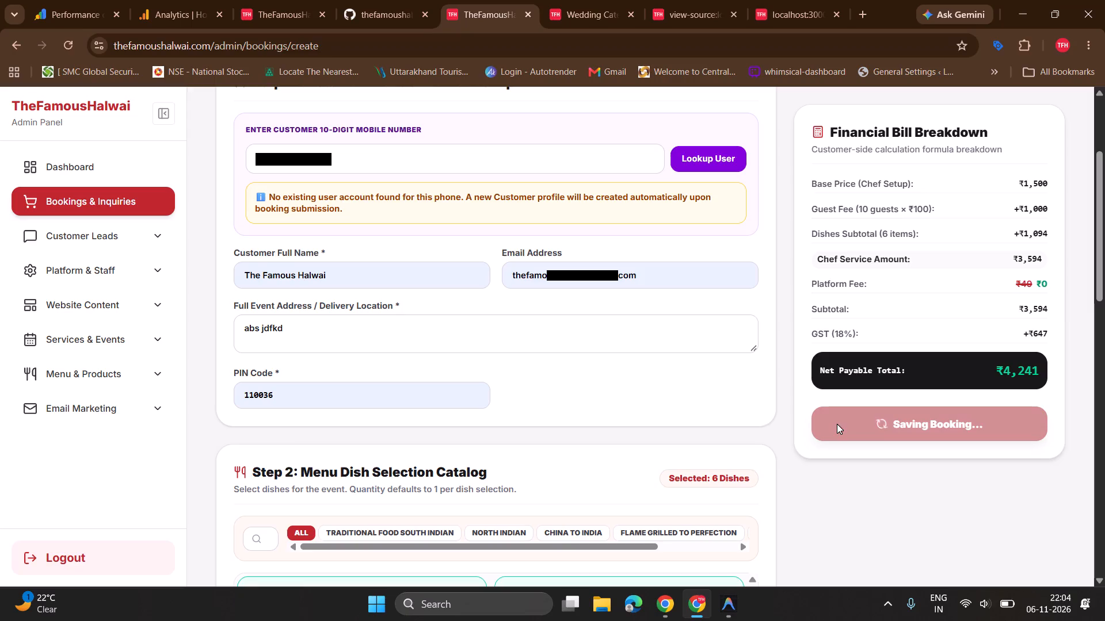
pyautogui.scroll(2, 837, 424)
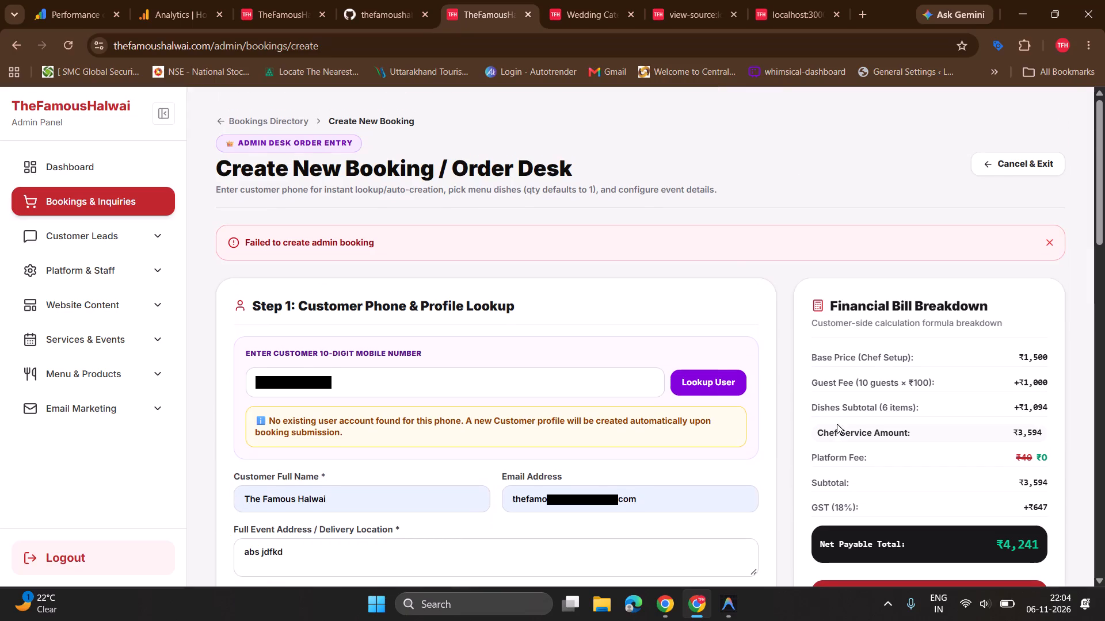
# Open the developer tools' network request log and resubmit the booking to capture its request.
pyautogui.rightClick(706, 179)
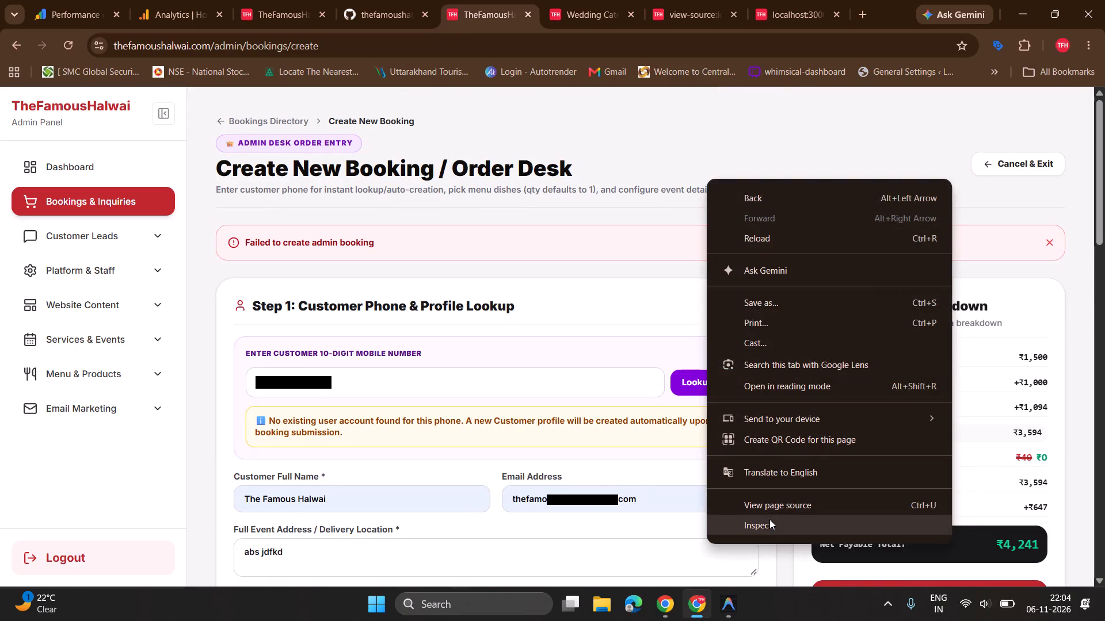
pyautogui.click(769, 519)
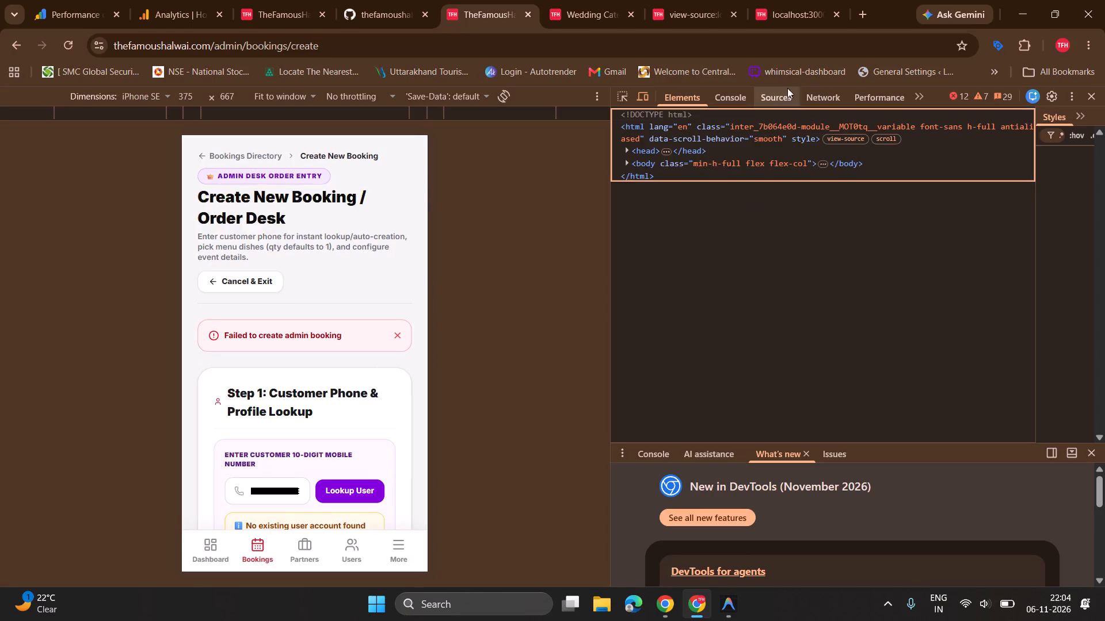
pyautogui.click(804, 95)
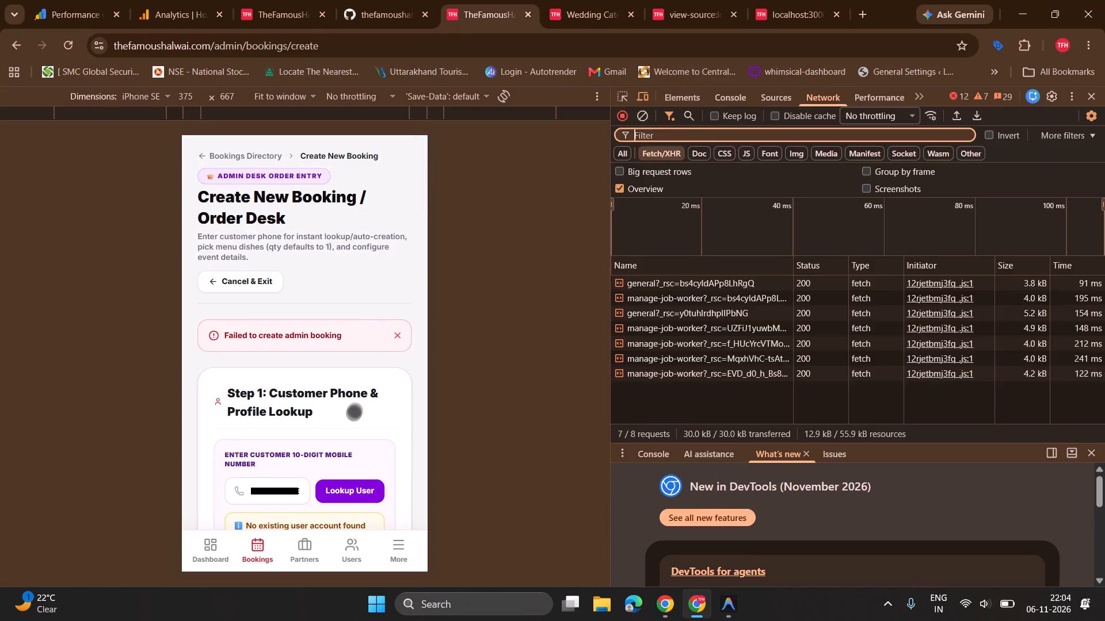
pyautogui.scroll(-8, 360, 356)
pyautogui.scroll(3, 360, 356)
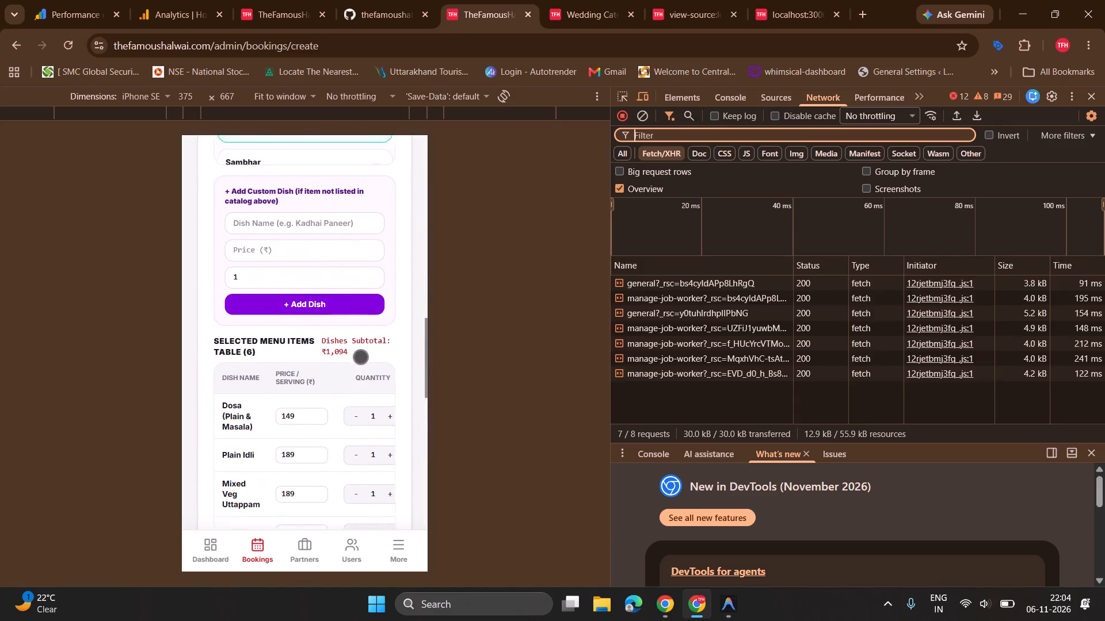
pyautogui.scroll(-8, 360, 356)
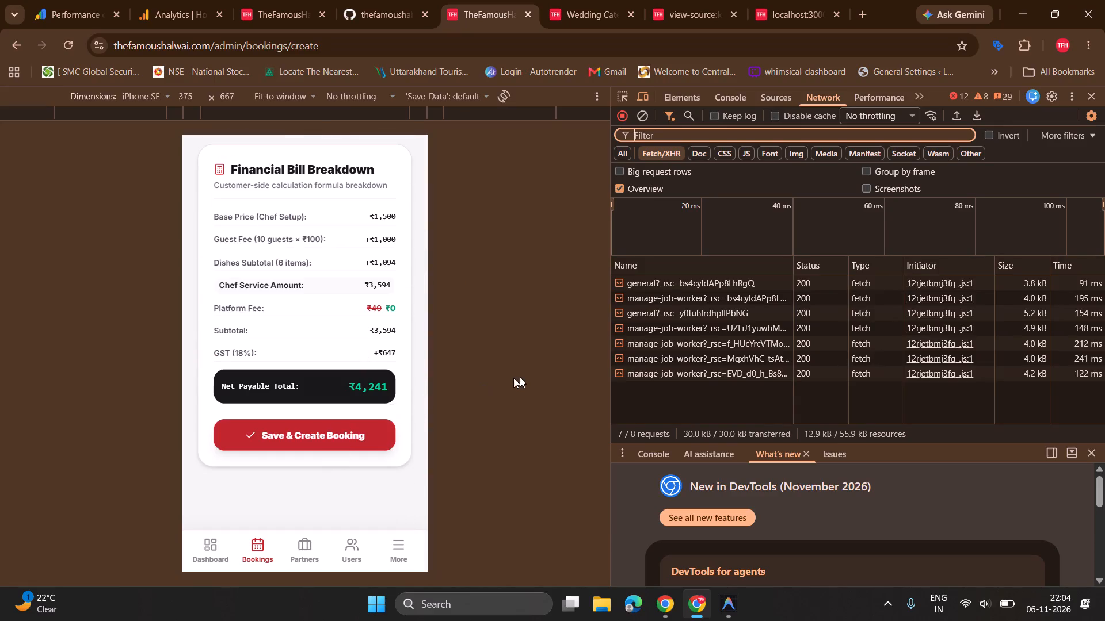
pyautogui.click(360, 431)
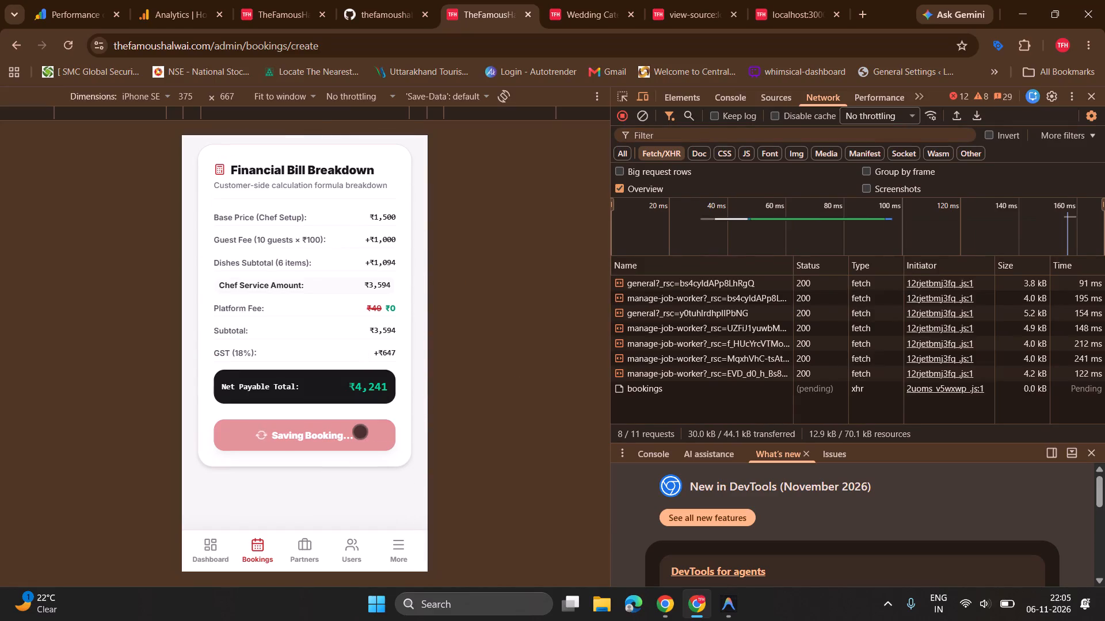
# Examine the response and headers of the captured bookings request, and close the developer tools.
pyautogui.click(681, 382)
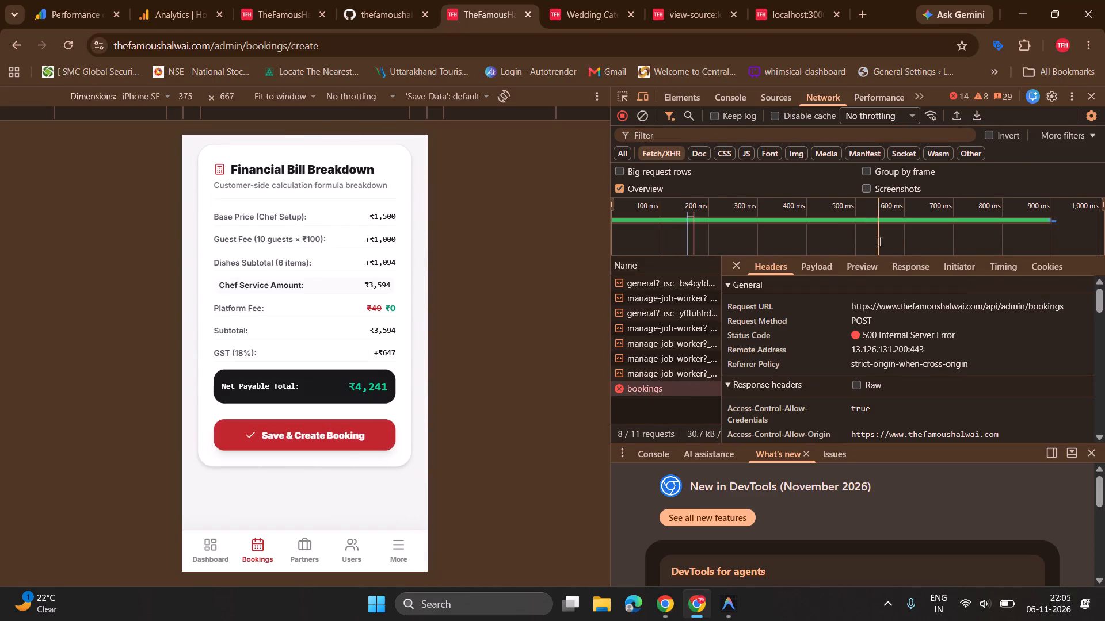
pyautogui.click(899, 270)
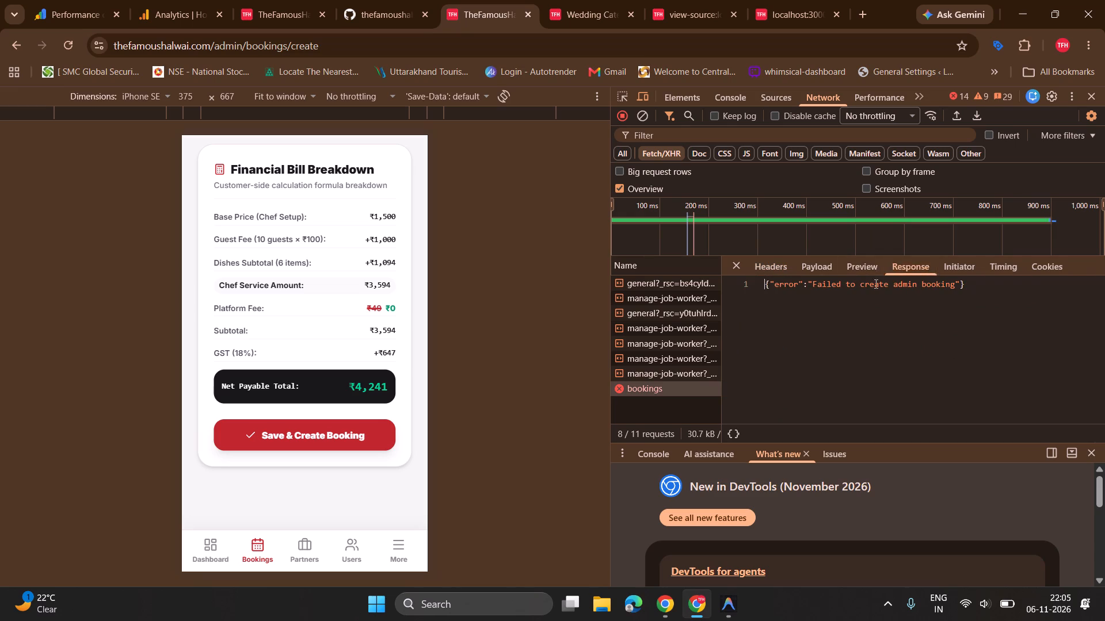
pyautogui.click(776, 267)
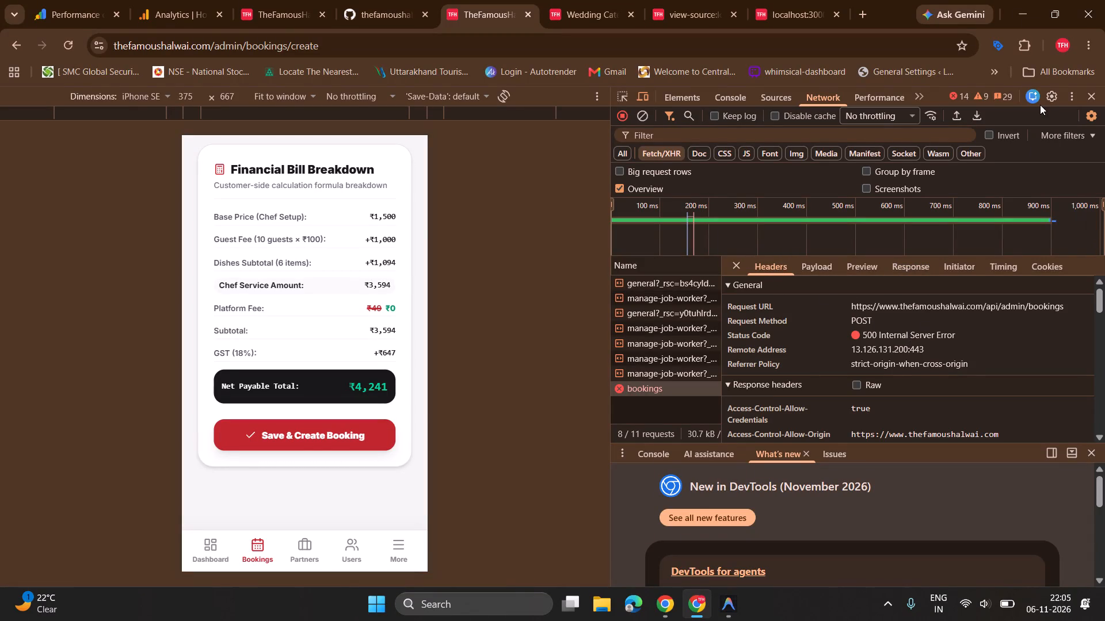
pyautogui.click(1096, 93)
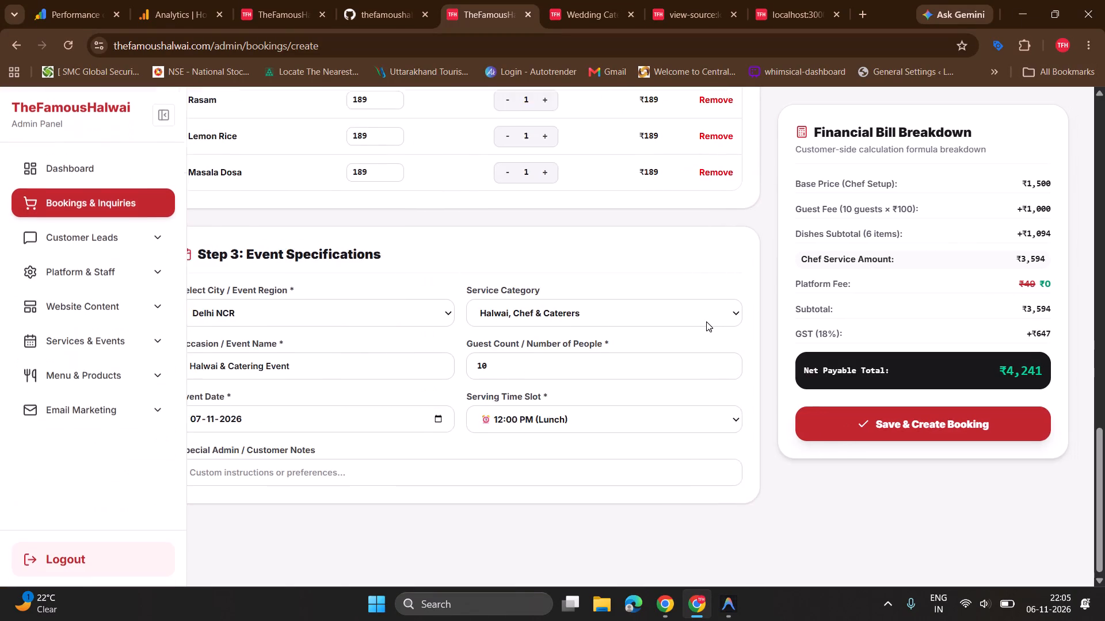
# Review the booking form from the event specifications back through the selected dishes and catalogue to the customer details.
pyautogui.scroll(2, 706, 321)
pyautogui.scroll(-1, 677, 369)
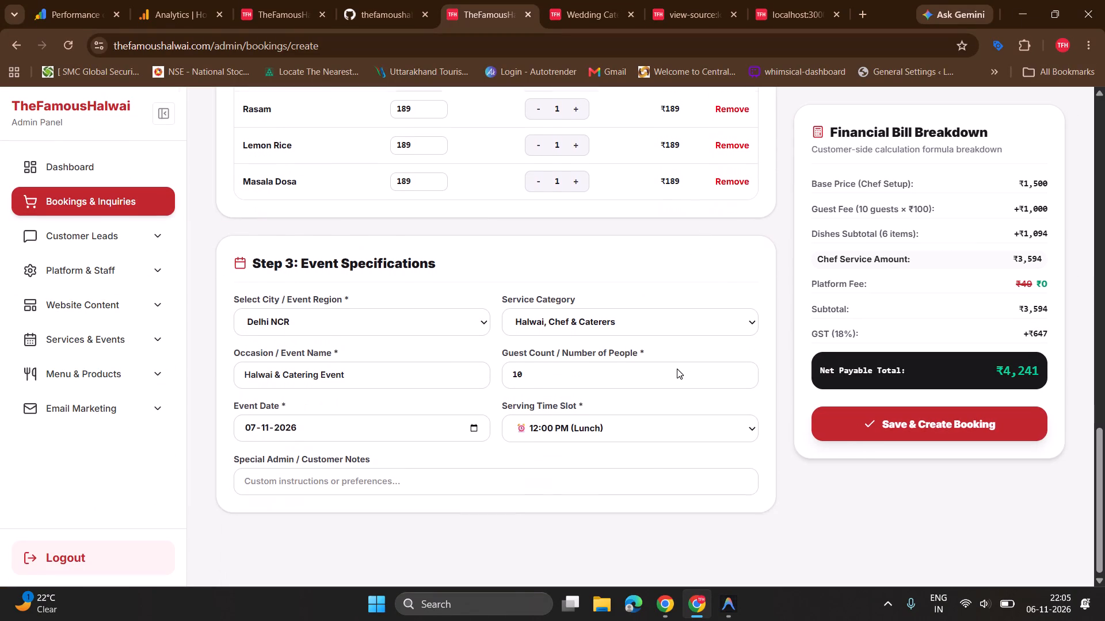
pyautogui.scroll(-1, 677, 369)
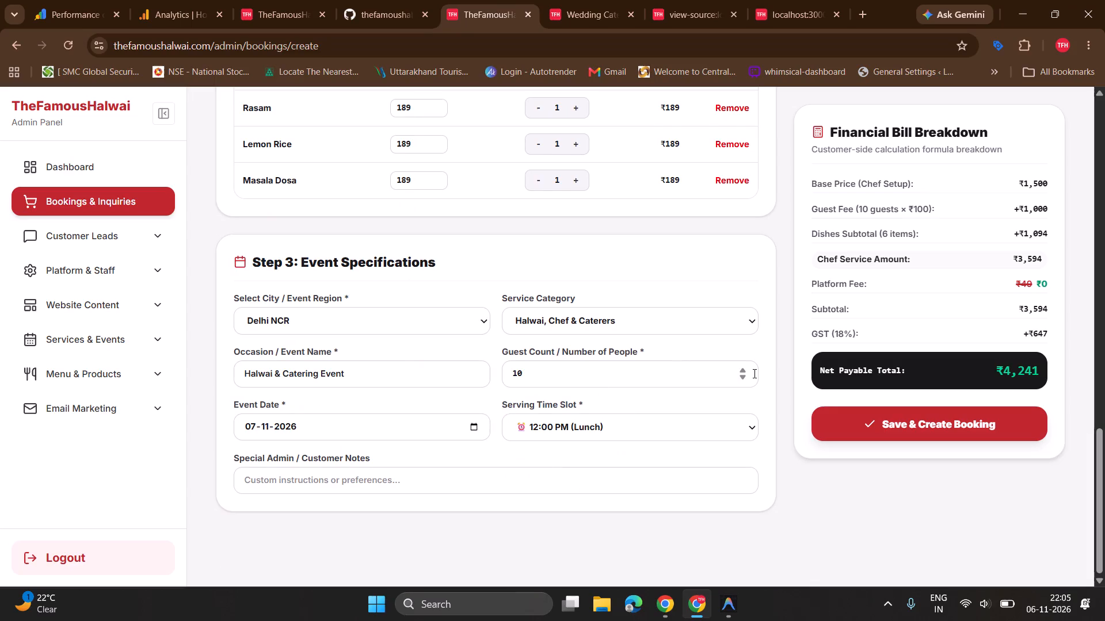
pyautogui.scroll(4, 765, 356)
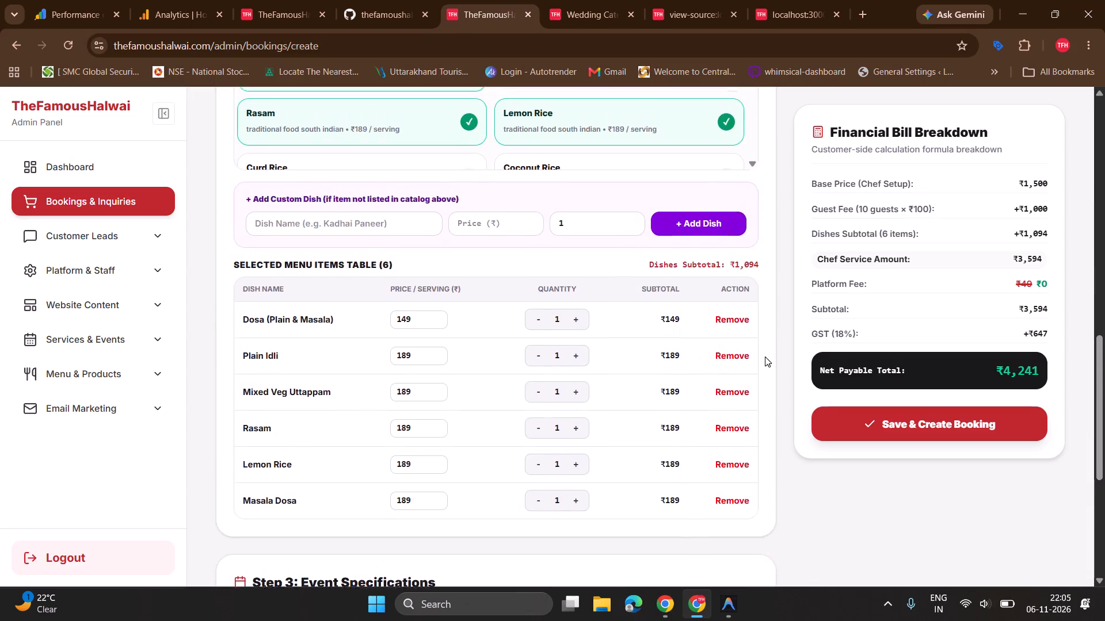
pyautogui.scroll(6, 765, 356)
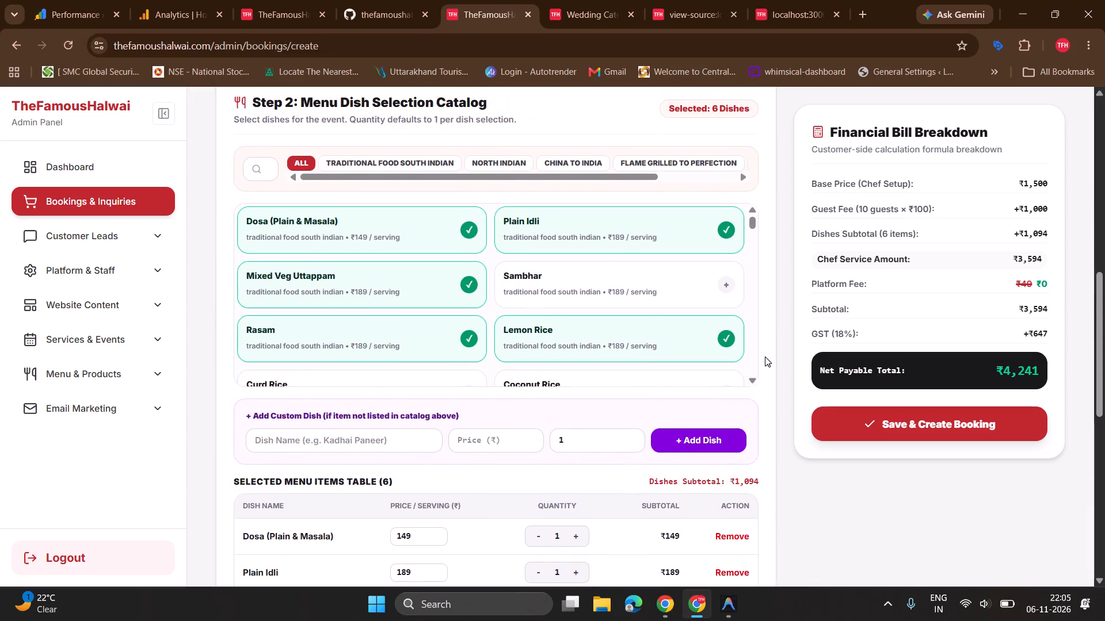
pyautogui.scroll(1, 745, 356)
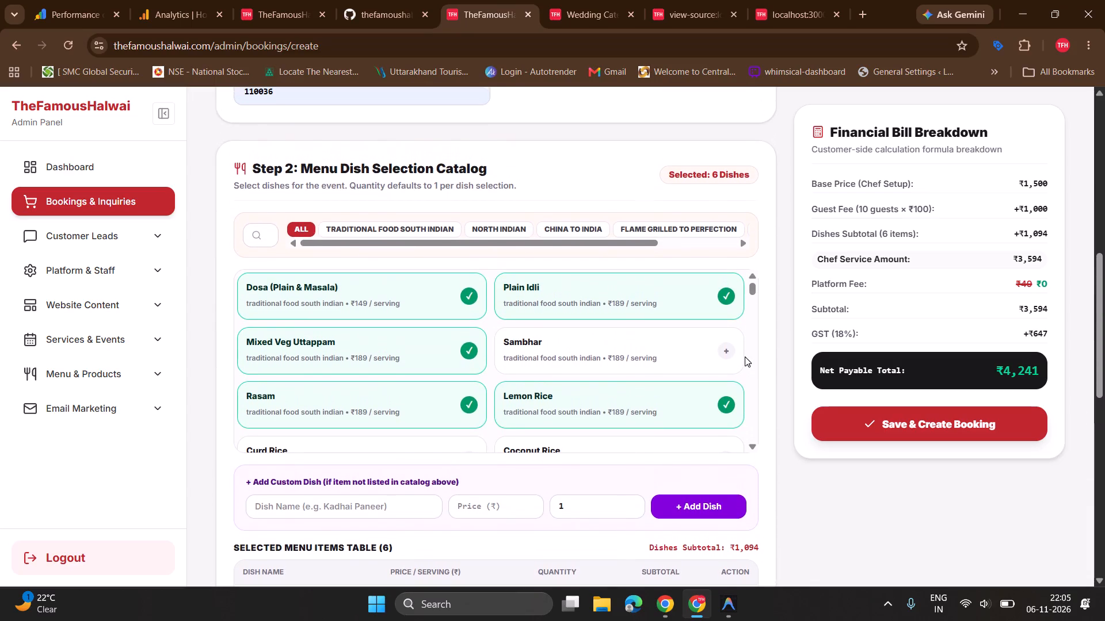
pyautogui.scroll(5, 745, 356)
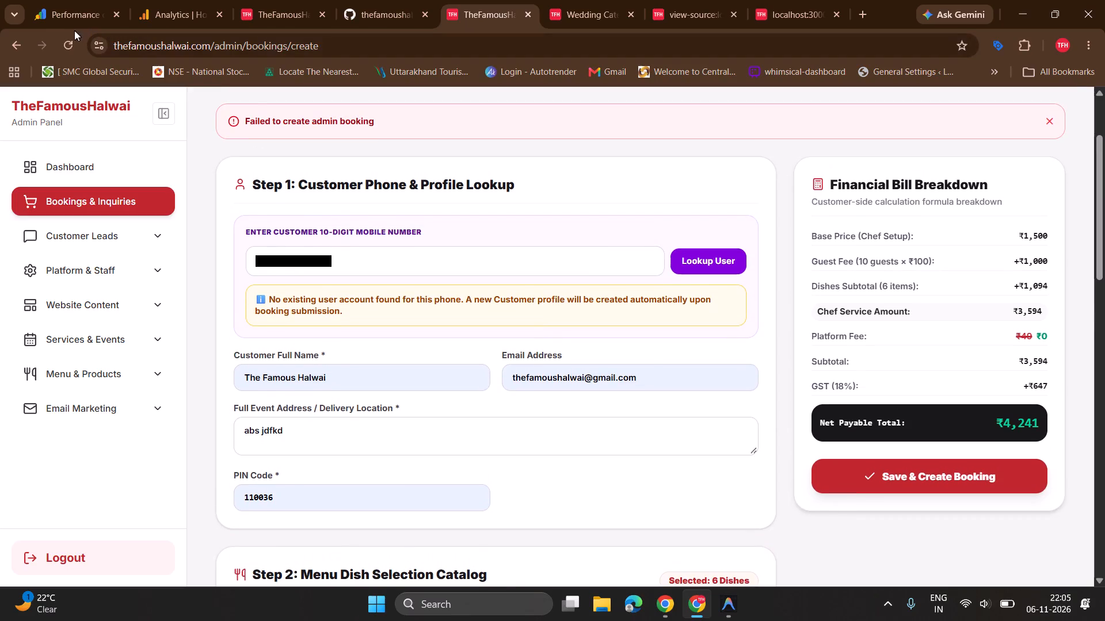
# Reload the admin page and start a new blank booking from the bookings ledger.
pyautogui.click(70, 38)
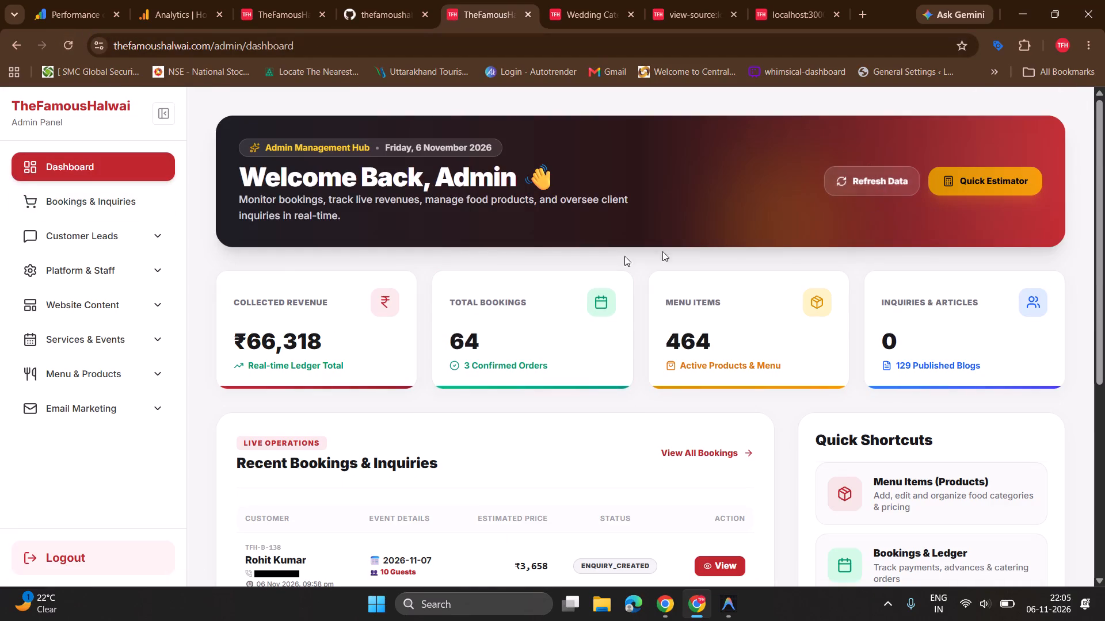
pyautogui.click(117, 191)
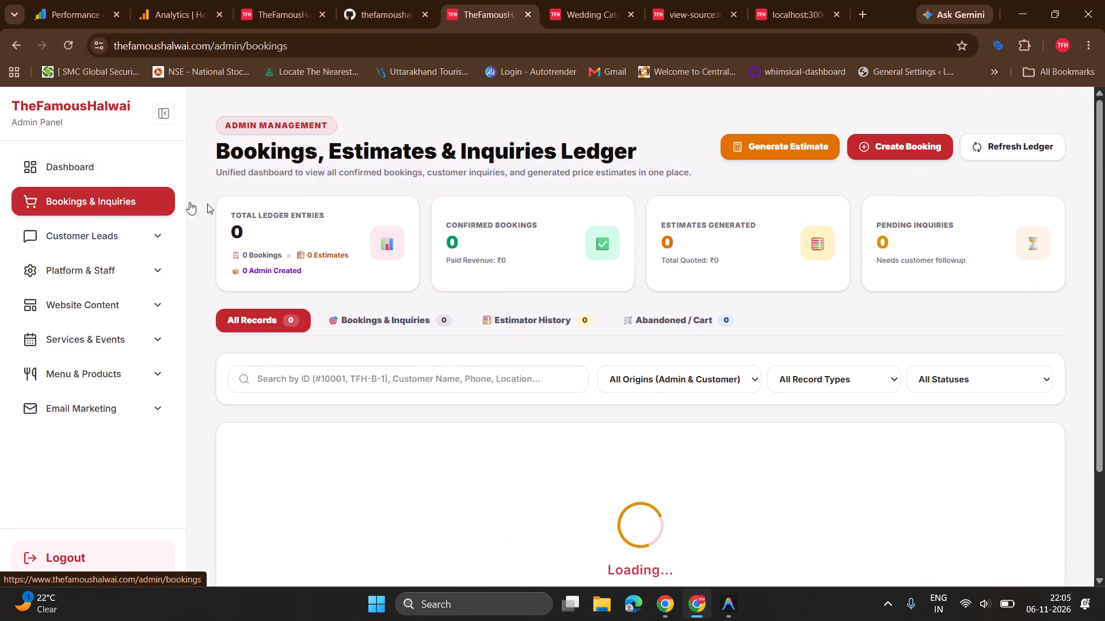
pyautogui.click(919, 147)
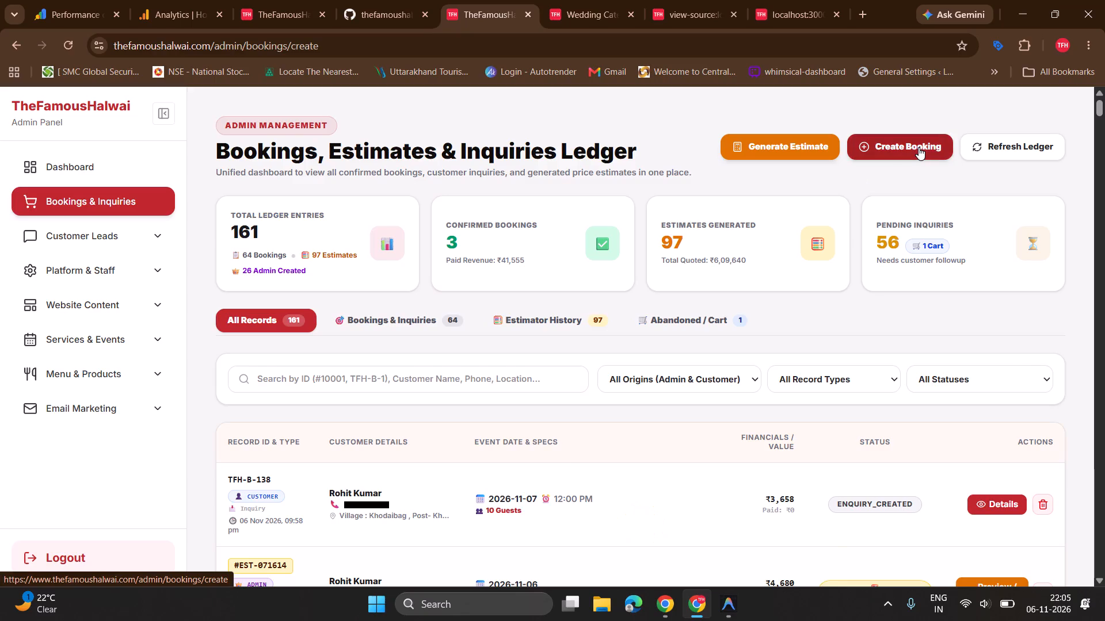
pyautogui.click(719, 184)
# Add Dosa (Plain & Masala), Sambhar, Rasam, Masala Dosa and Plain Dosa to the new booking, and return to the customer phone lookup section.
pyautogui.scroll(-6, 719, 184)
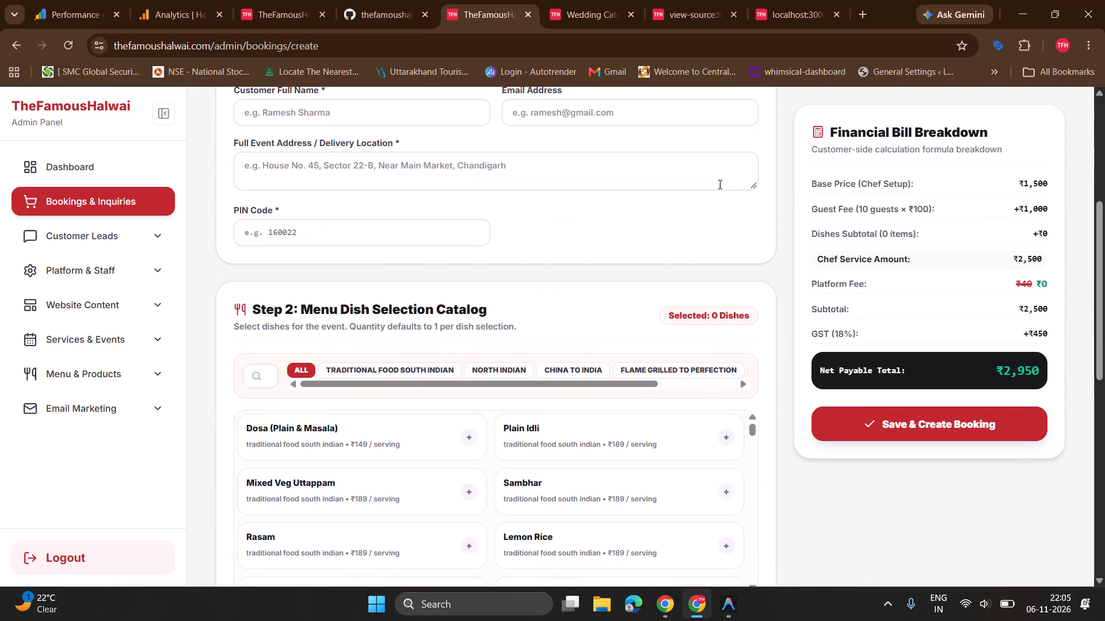
pyautogui.scroll(-2, 719, 184)
pyautogui.click(478, 273)
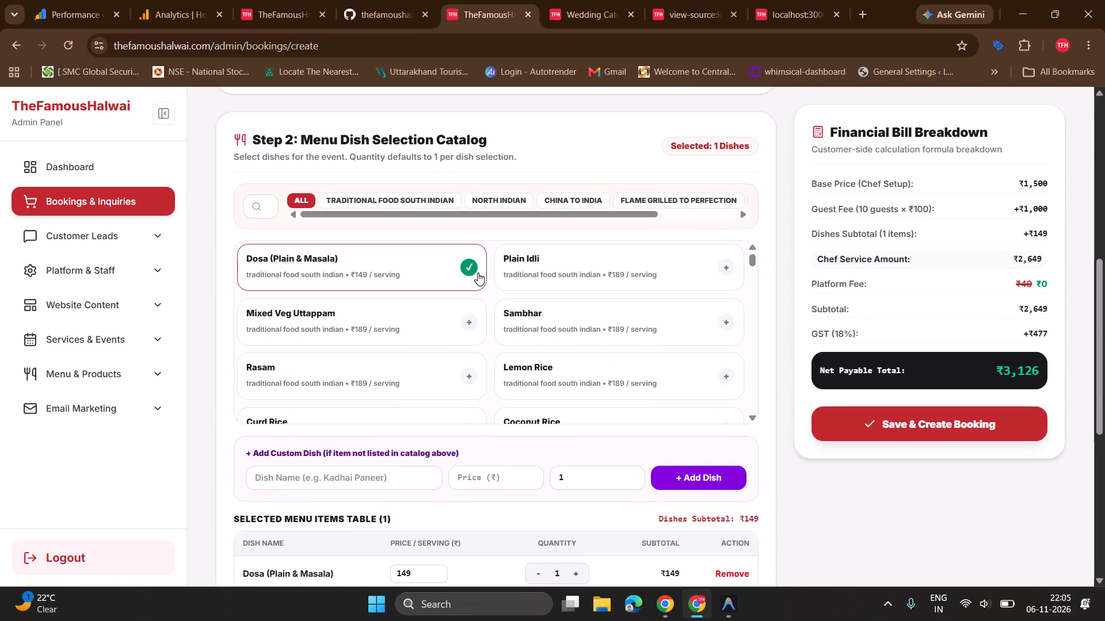
pyautogui.click(566, 304)
pyautogui.click(432, 373)
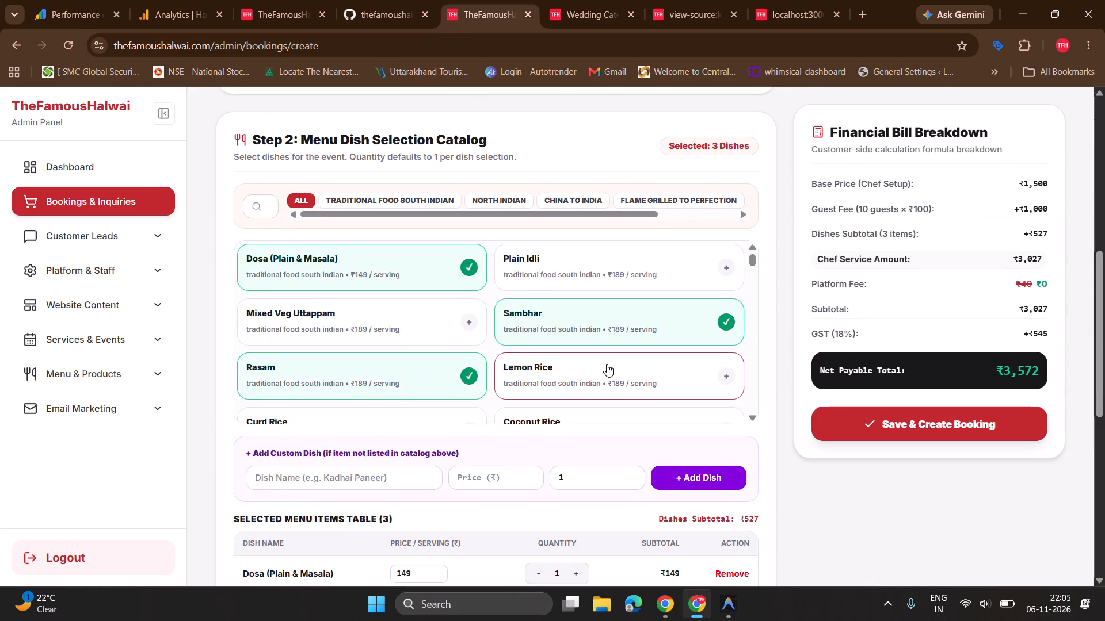
pyautogui.scroll(-1, 607, 364)
pyautogui.click(631, 329)
pyautogui.click(437, 367)
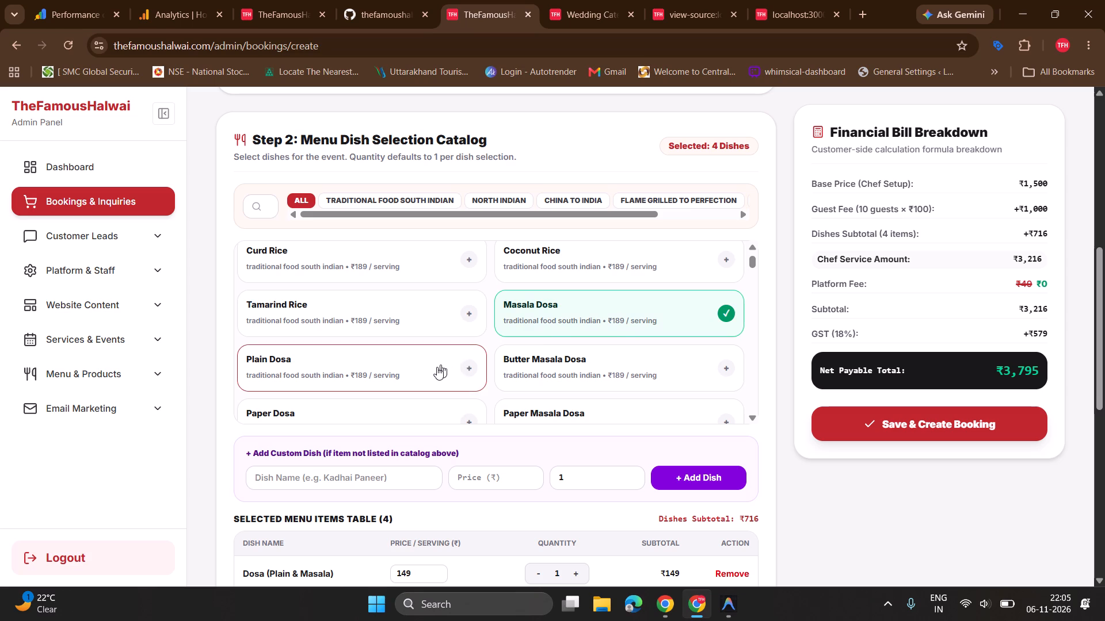
pyautogui.scroll(4, 623, 344)
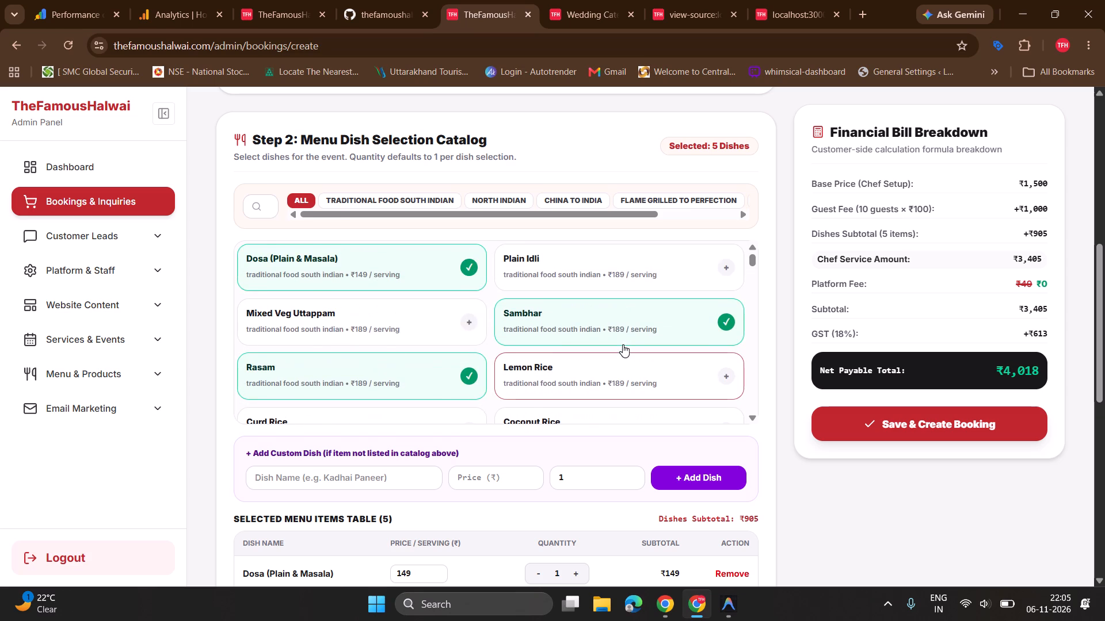
pyautogui.scroll(5, 623, 344)
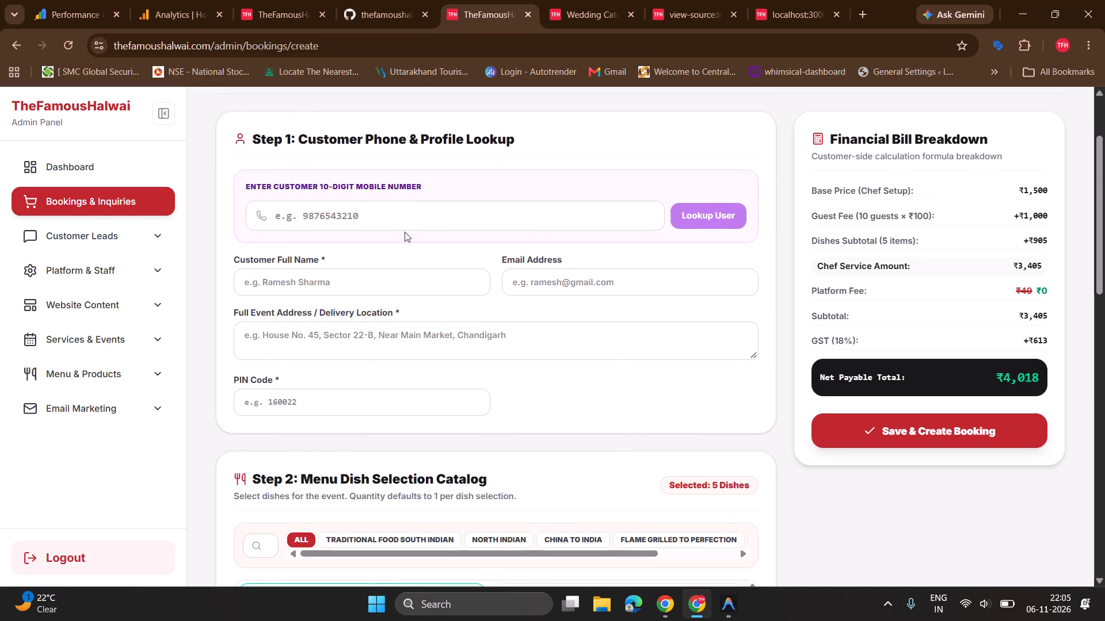
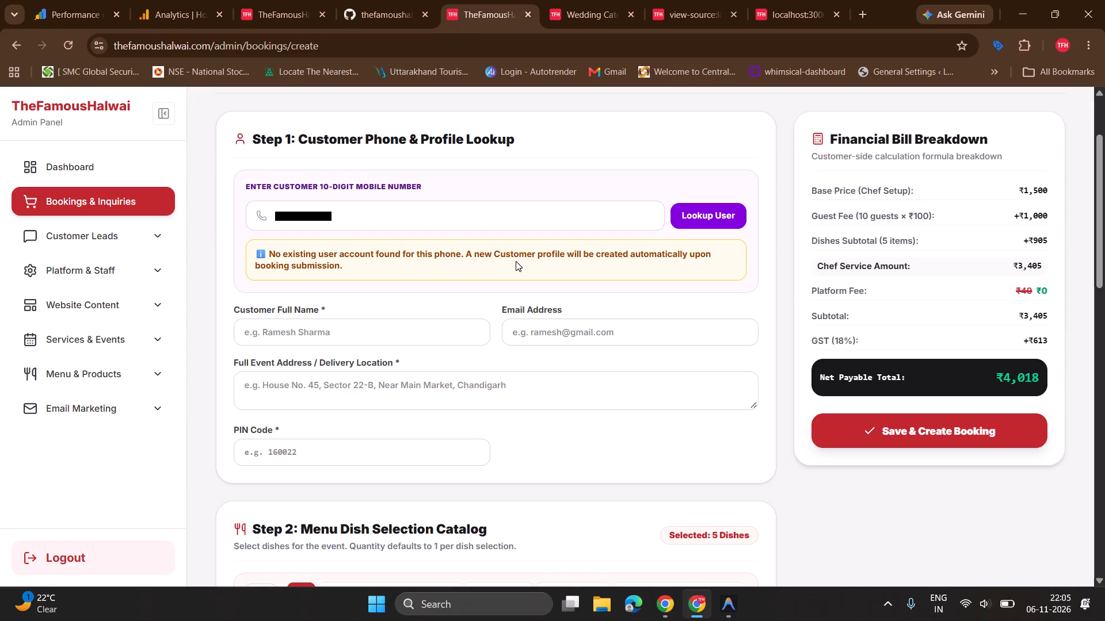
# Enter the customer's full name in the new booking's customer profile details.
pyautogui.click(329, 336)
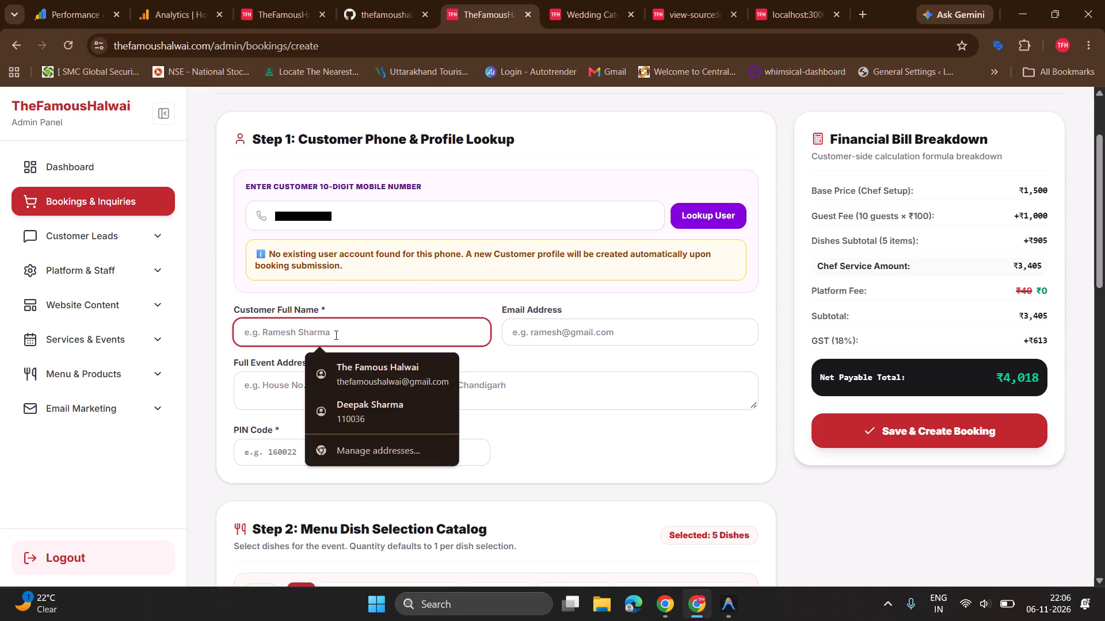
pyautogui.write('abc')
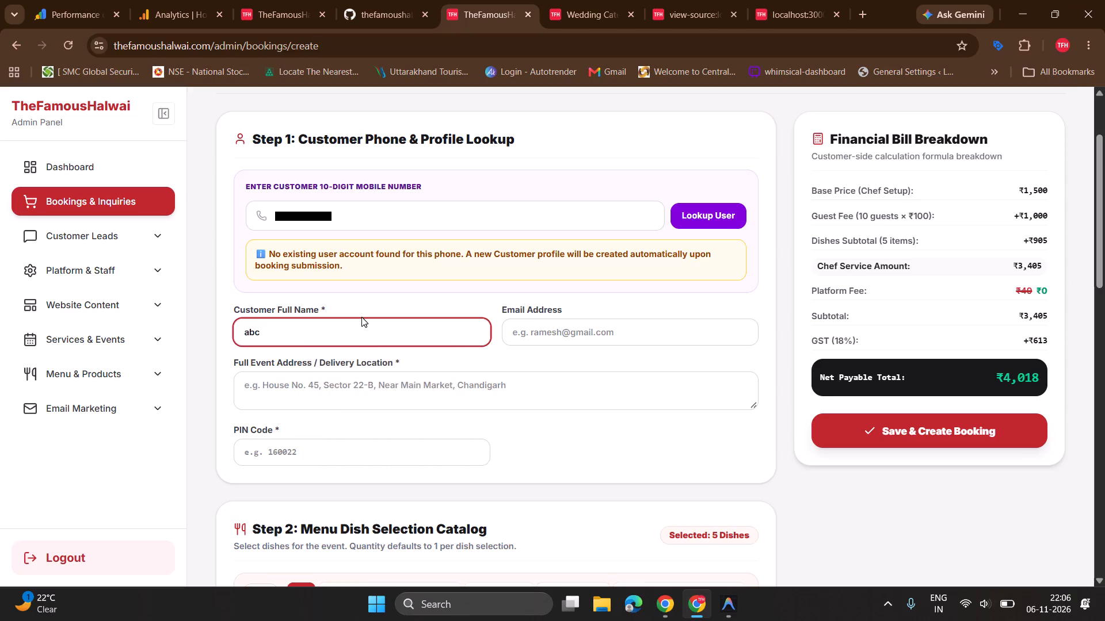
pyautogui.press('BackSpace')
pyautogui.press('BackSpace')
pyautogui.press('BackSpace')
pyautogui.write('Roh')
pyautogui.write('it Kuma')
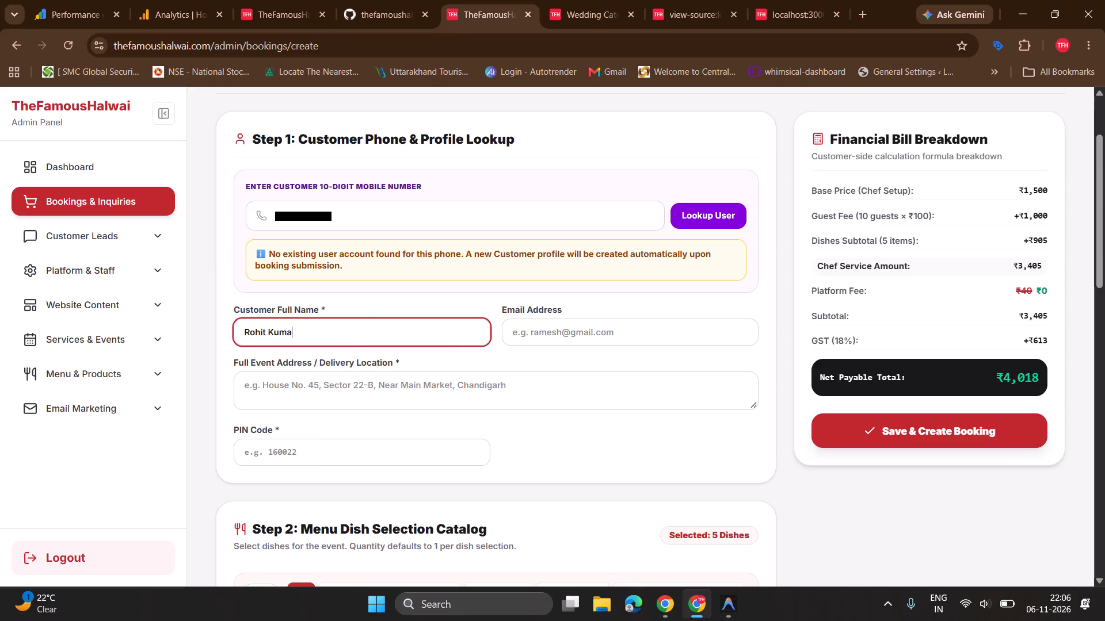
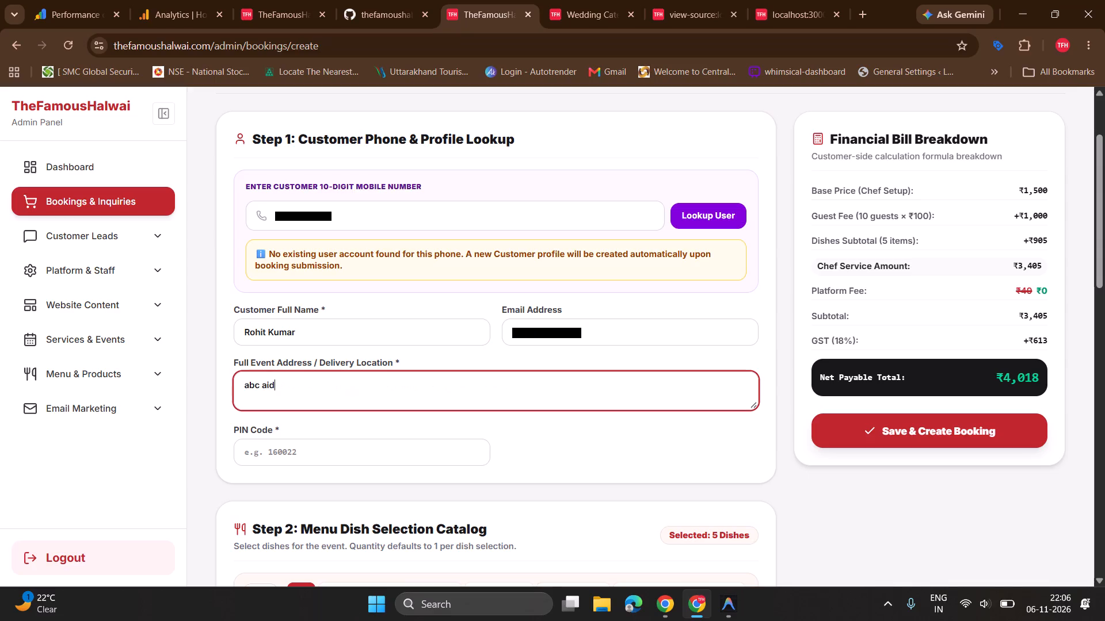
# Replace the unfinished full event address / delivery location text with the placeholder "abcxyz abc".
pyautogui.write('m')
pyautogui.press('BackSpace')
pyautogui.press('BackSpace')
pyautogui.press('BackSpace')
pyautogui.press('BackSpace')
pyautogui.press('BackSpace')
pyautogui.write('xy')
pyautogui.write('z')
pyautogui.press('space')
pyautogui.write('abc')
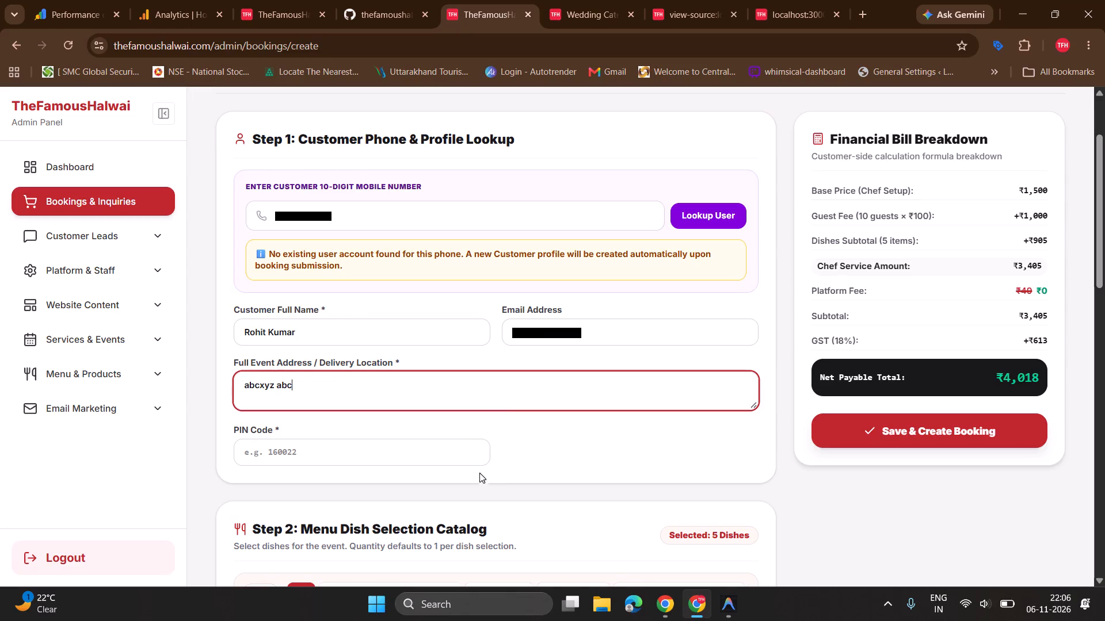
# Fill in the customer's PIN code using the saved Delhi autofill suggestion.
pyautogui.click(460, 451)
pyautogui.click(368, 482)
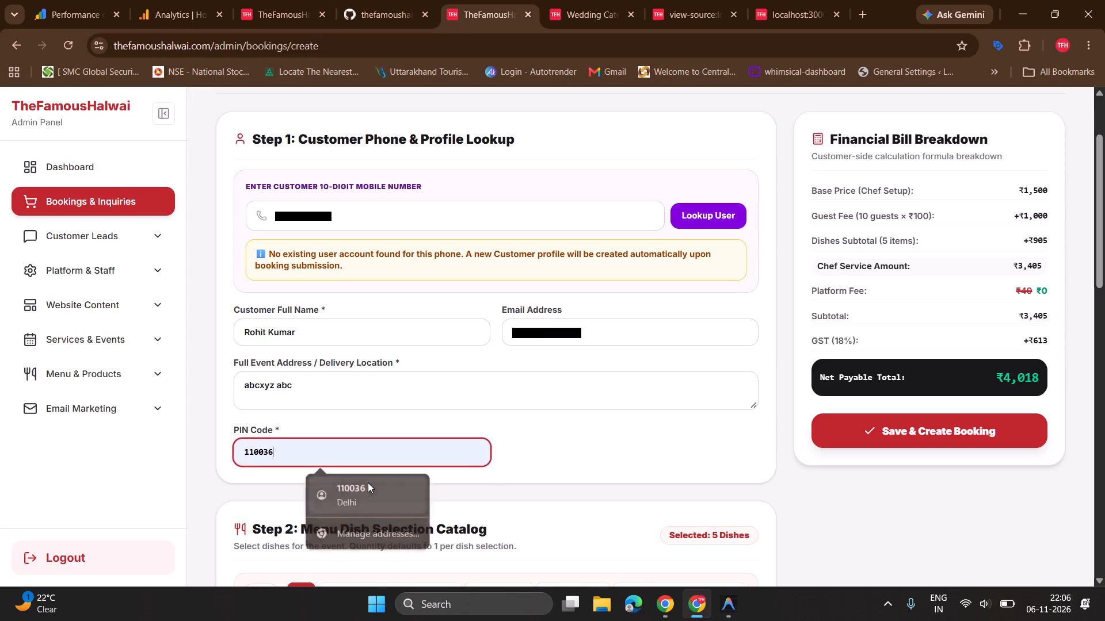
pyautogui.click(573, 455)
# Save and create the new booking with the completed customer details and selected dishes.
pyautogui.click(868, 436)
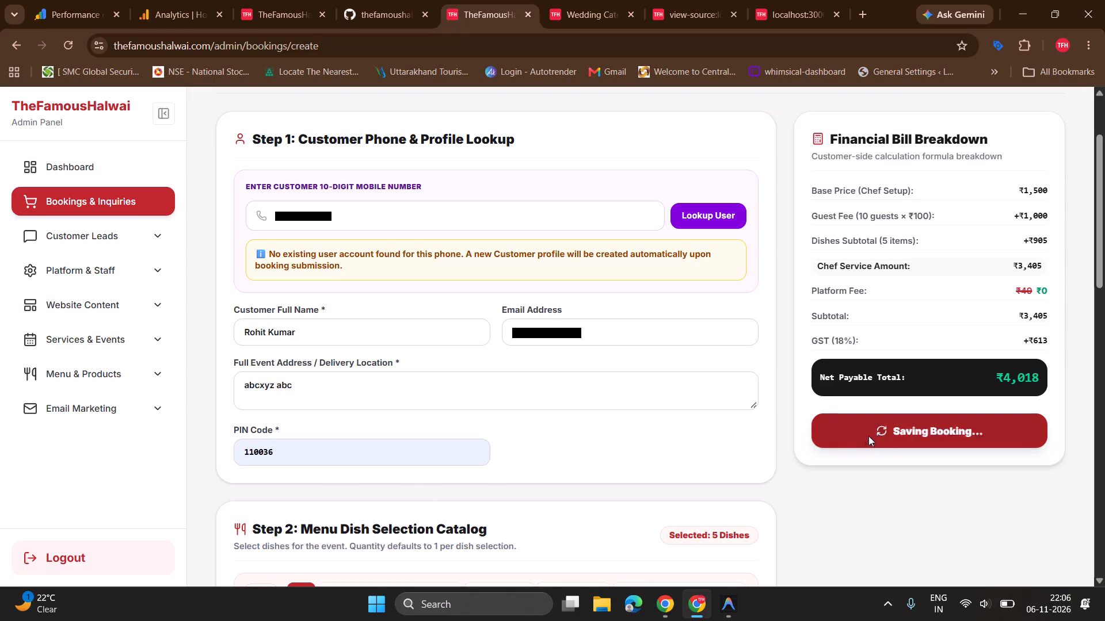
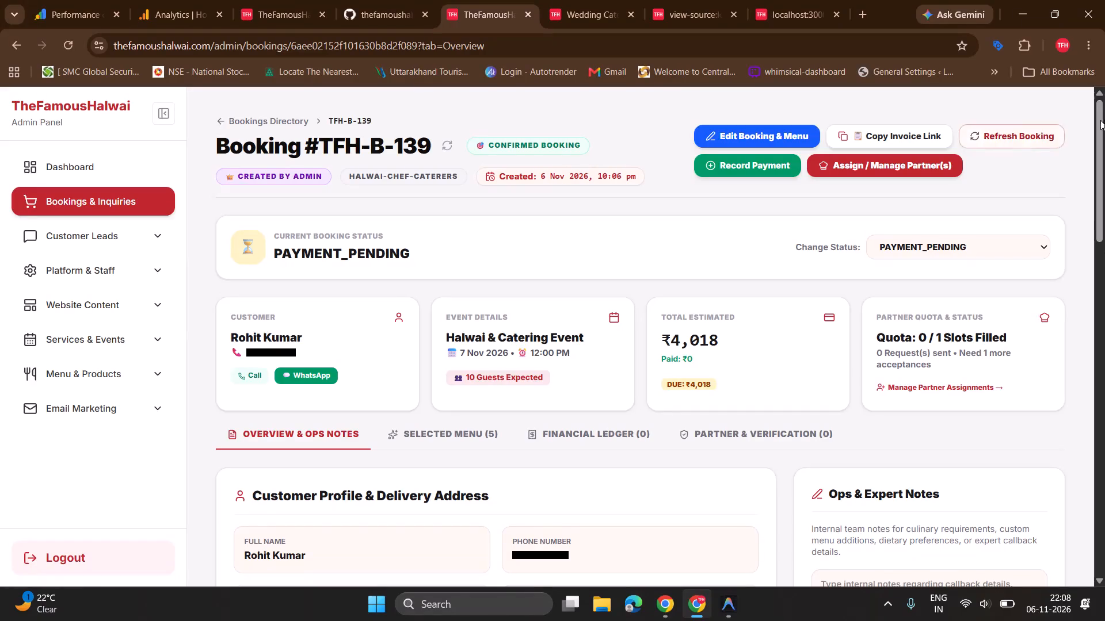
pyautogui.click(918, 163)
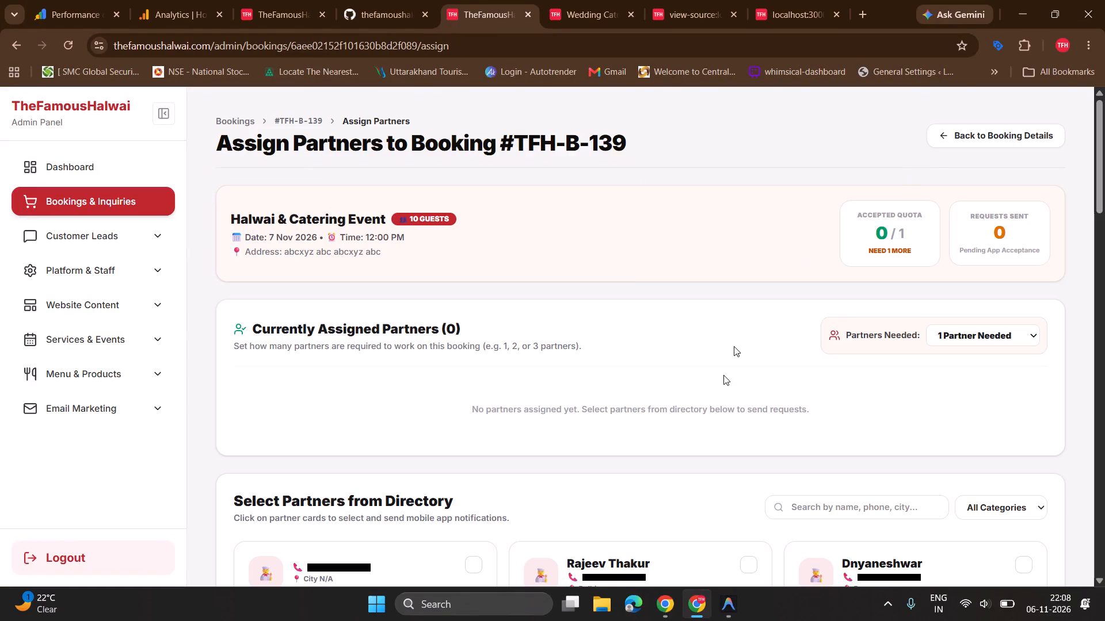
pyautogui.scroll(-3, 723, 375)
pyautogui.scroll(-6, 561, 516)
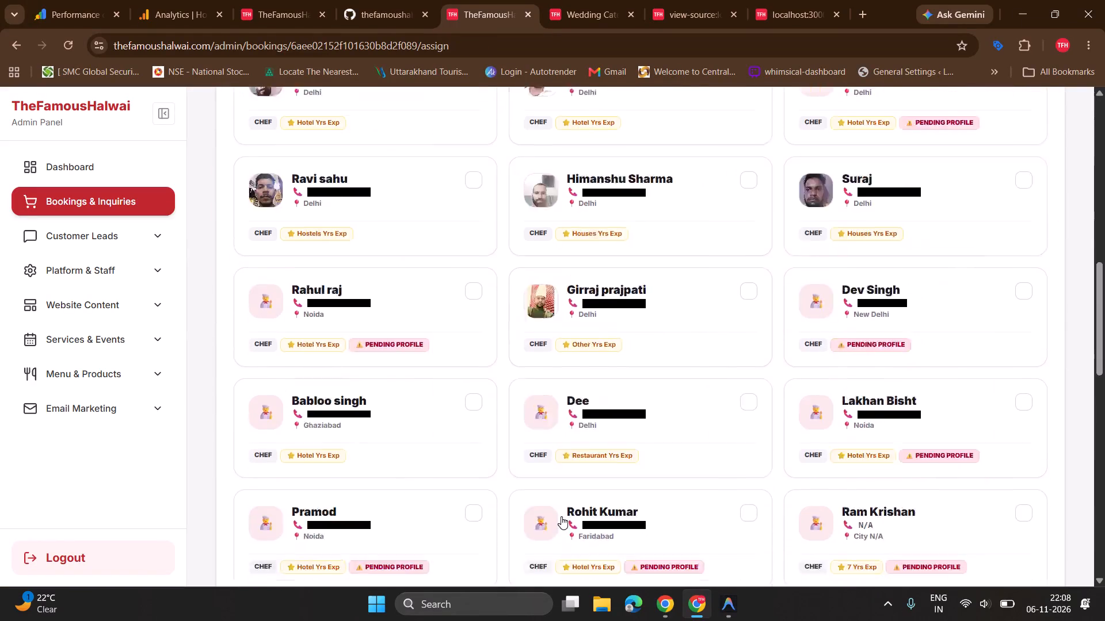
pyautogui.scroll(-8, 561, 516)
pyautogui.click(401, 432)
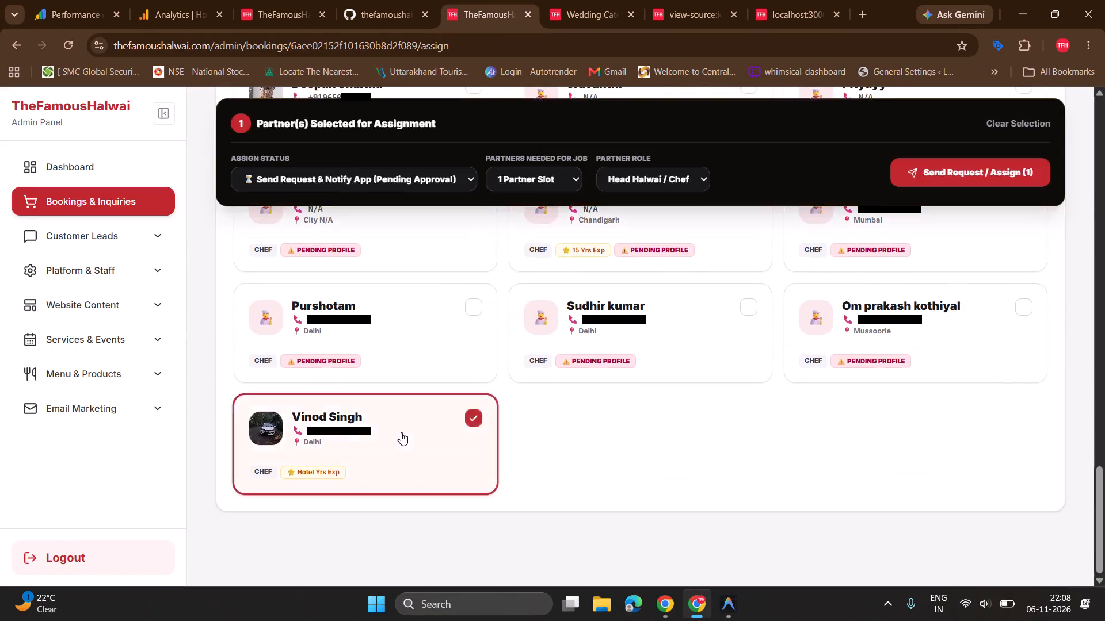
pyautogui.scroll(4, 603, 458)
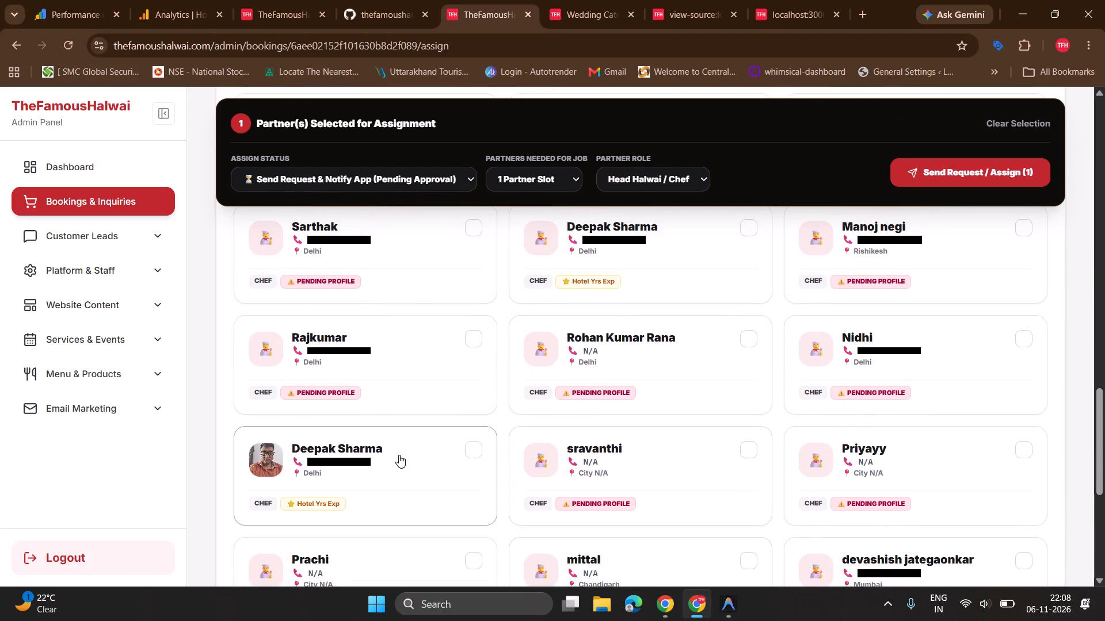
pyautogui.click(398, 455)
pyautogui.scroll(6, 600, 465)
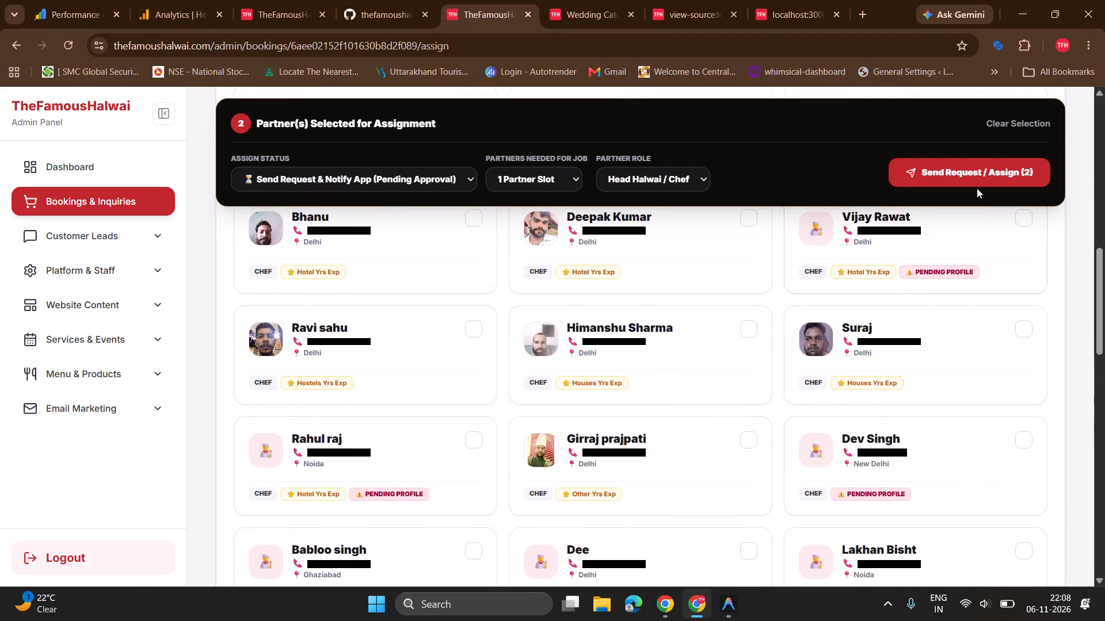
pyautogui.click(957, 175)
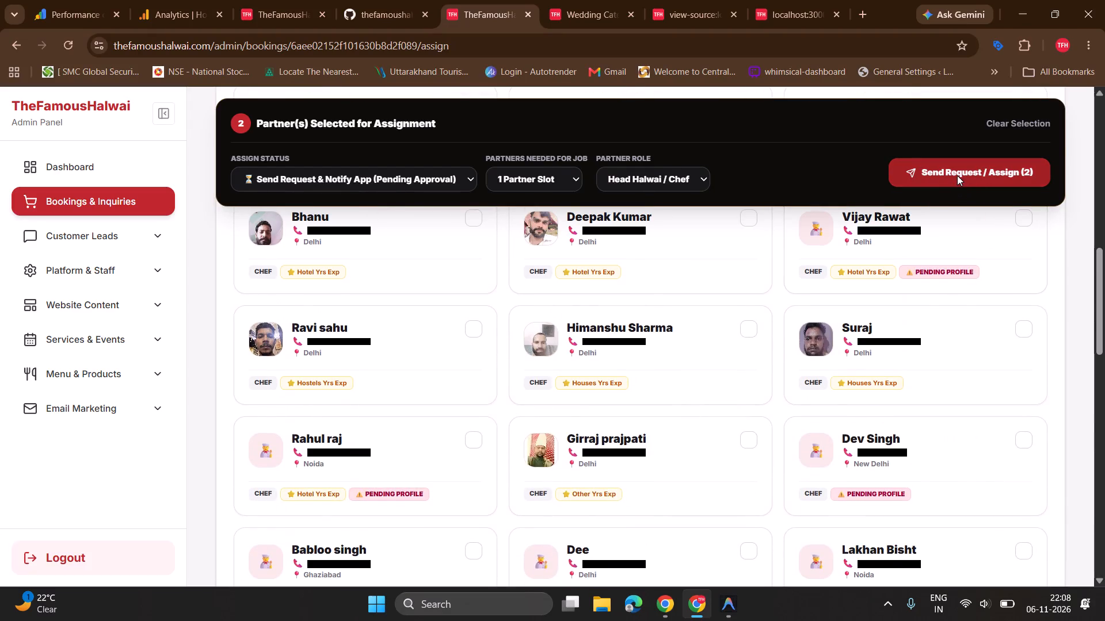
# Review the booking's assigned partners, return to its details page, and examine the multi-partner assignment and OTP audit information.
pyautogui.scroll(5, 917, 264)
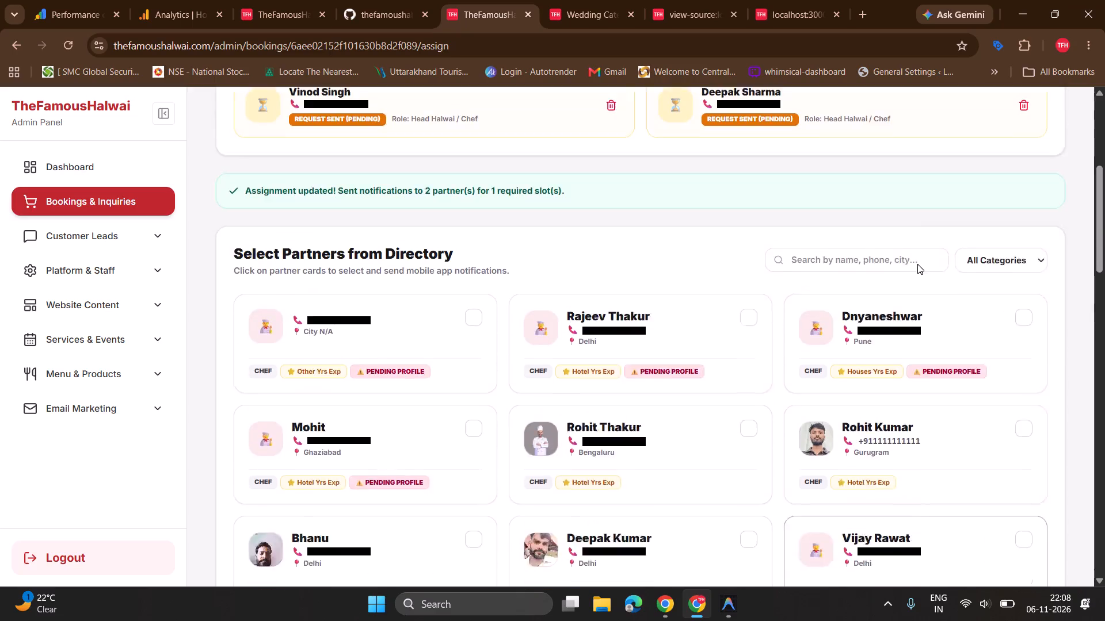
pyautogui.scroll(4, 917, 264)
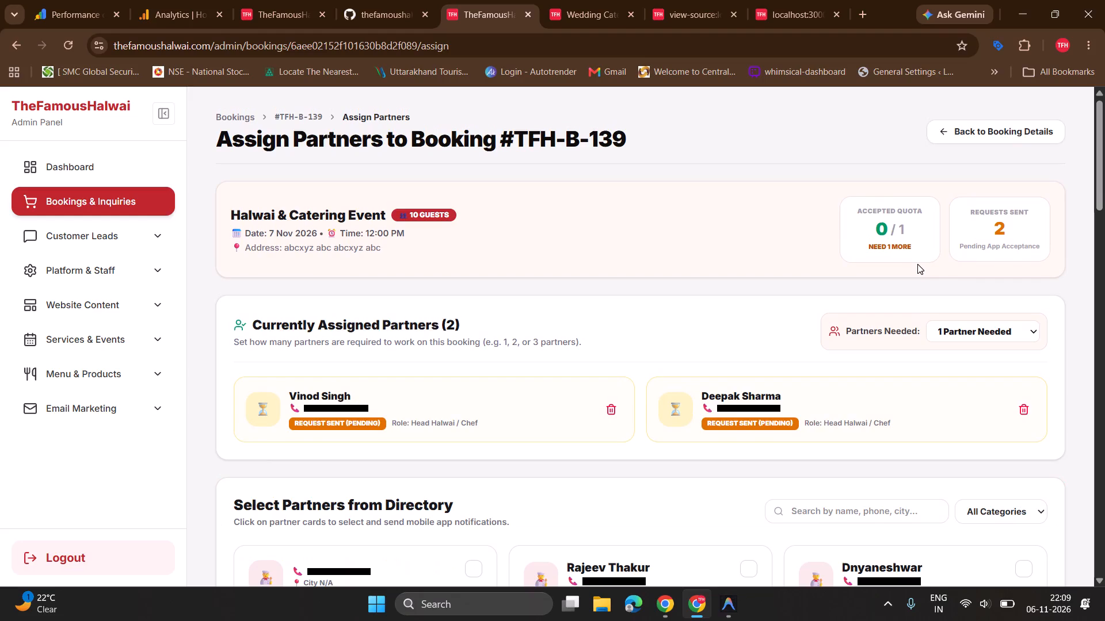
pyautogui.click(288, 113)
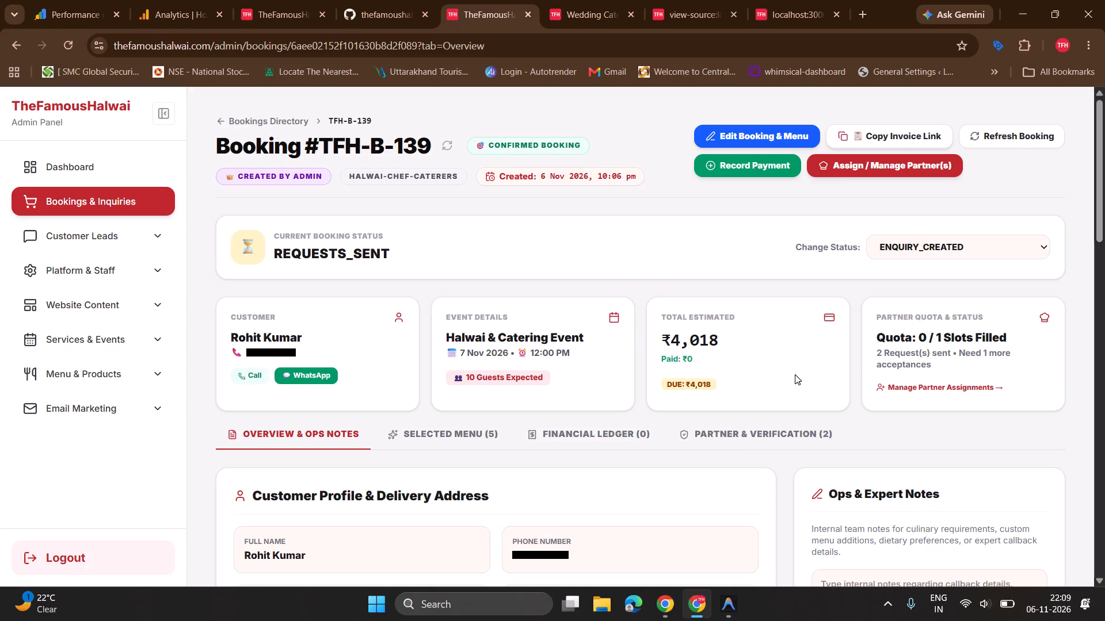
pyautogui.click(736, 429)
pyautogui.scroll(-1, 736, 429)
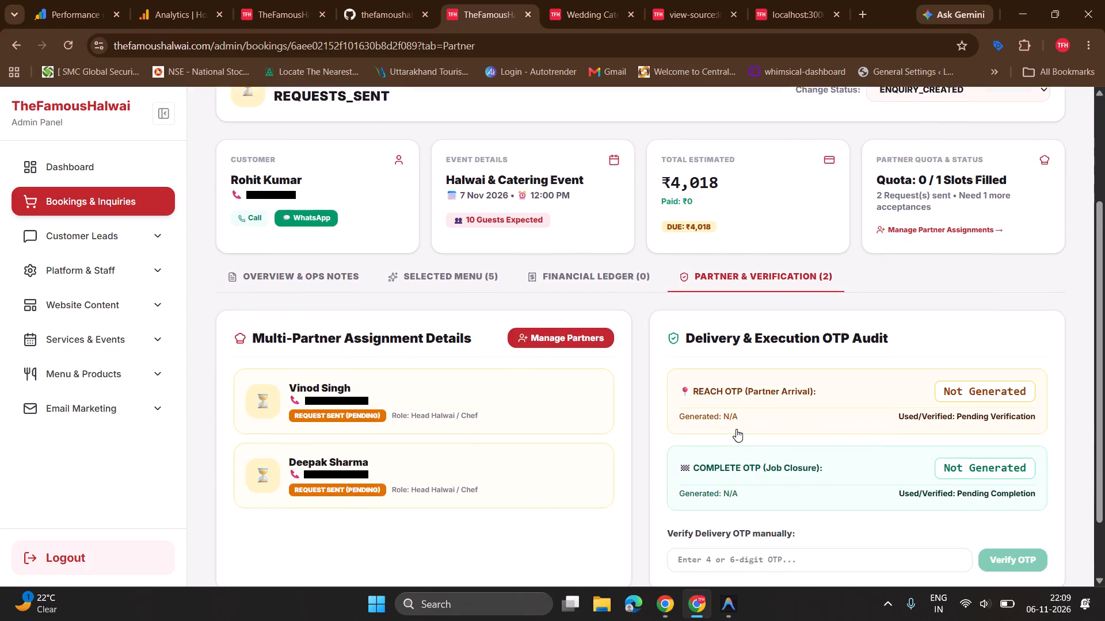
pyautogui.scroll(-2, 736, 429)
pyautogui.click(559, 520)
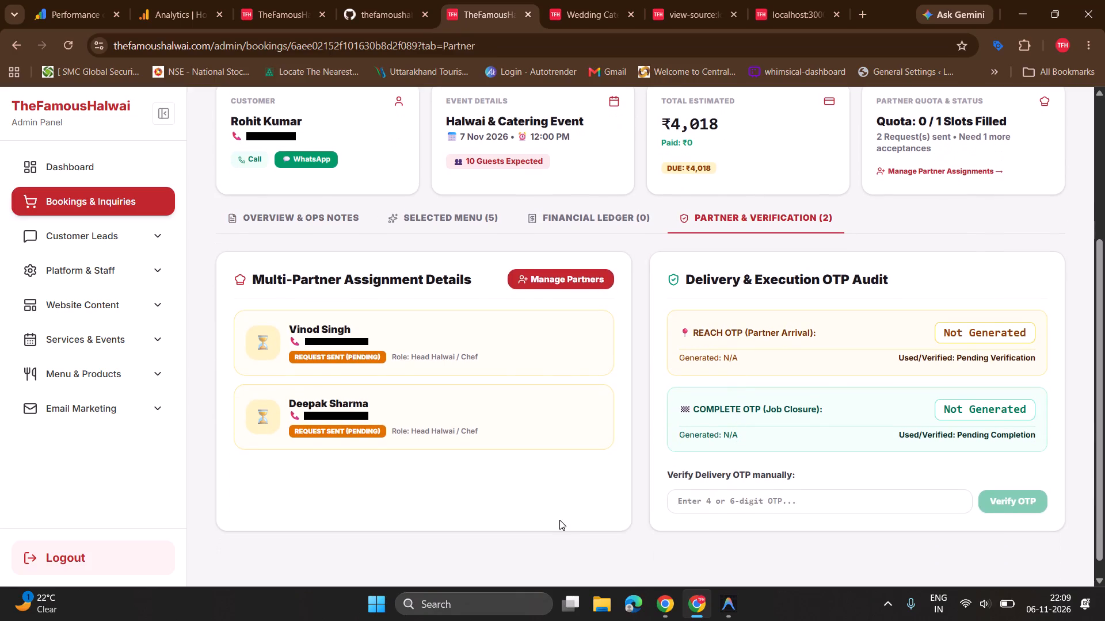
pyautogui.scroll(2, 559, 520)
pyautogui.click(642, 385)
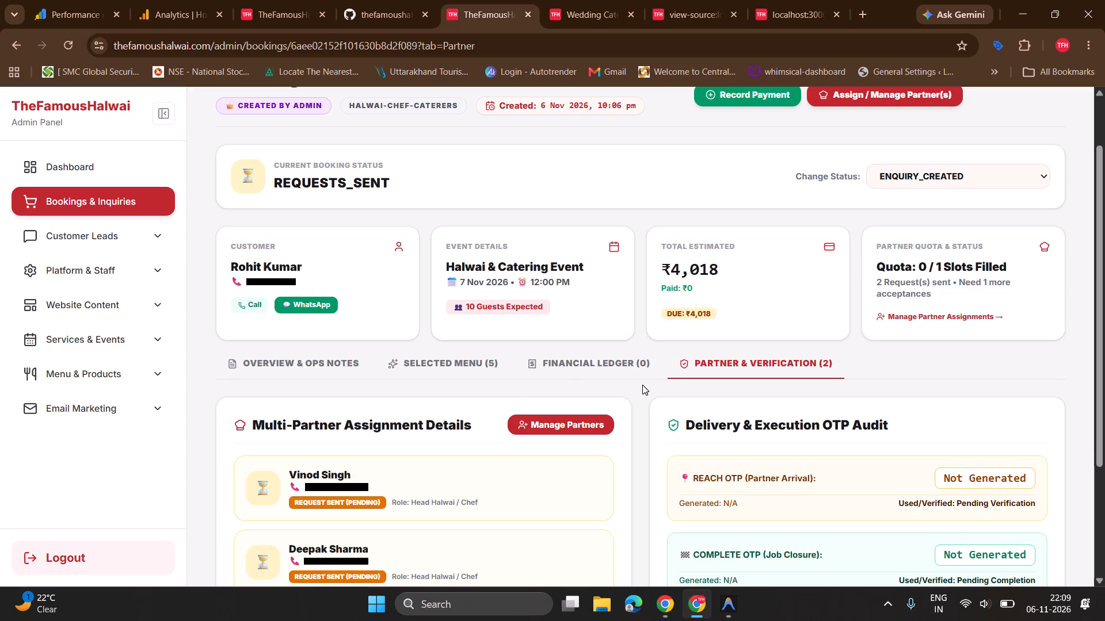
pyautogui.scroll(4, 553, 197)
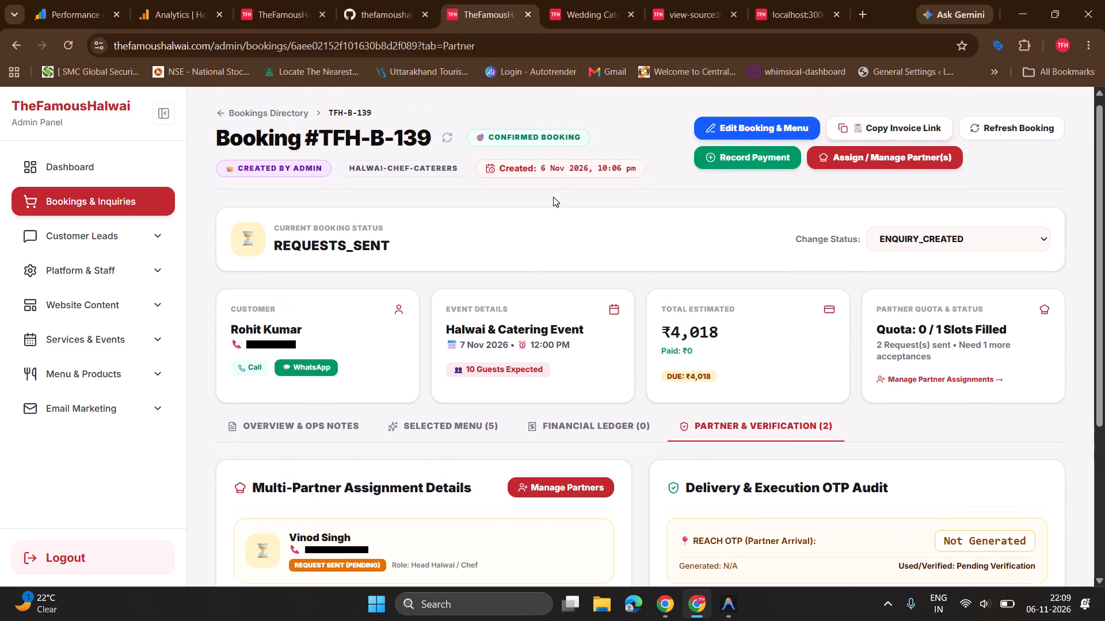
# Refresh the booking details twice and check the current booking status and the partners' request status.
pyautogui.click(444, 142)
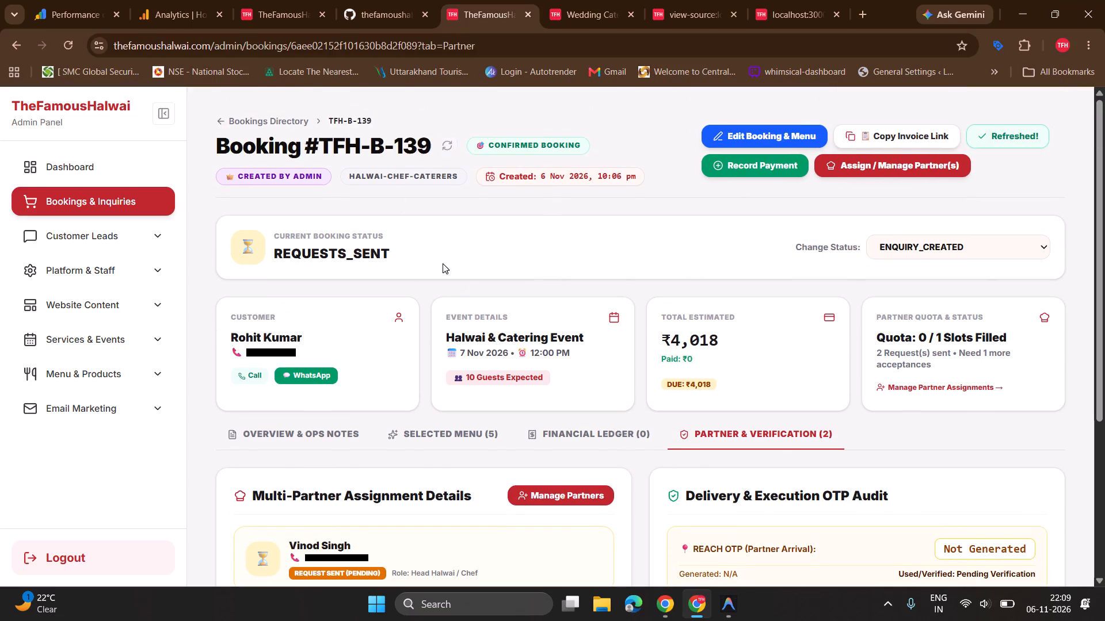
pyautogui.scroll(-1, 463, 284)
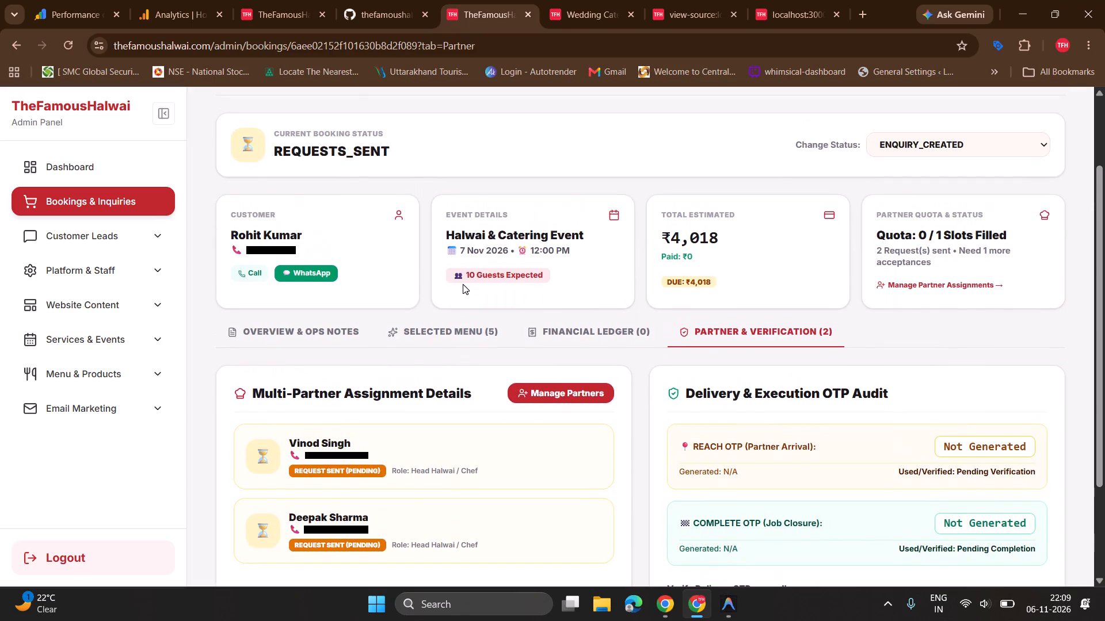
pyautogui.scroll(2, 463, 284)
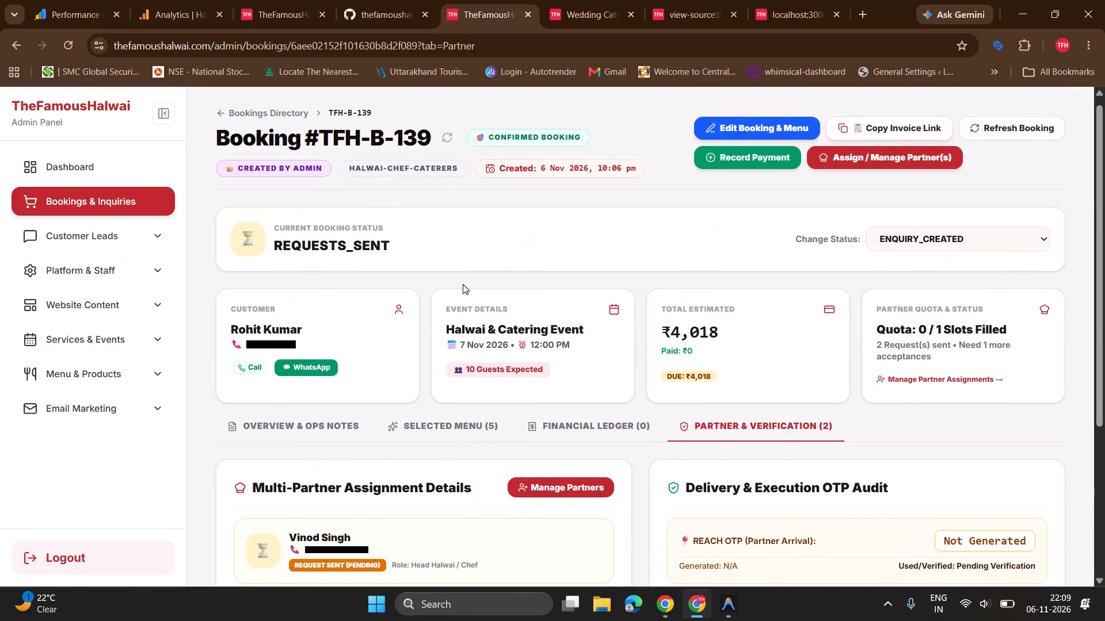
pyautogui.click(453, 146)
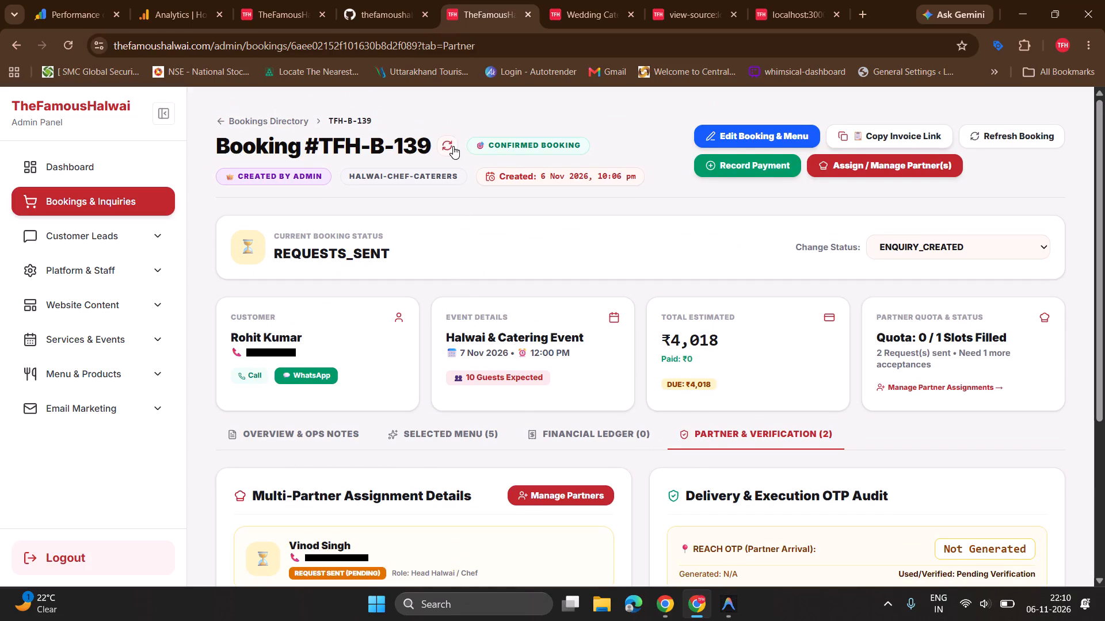
# Check each assigned partner's request status and the reach and complete OTP audit details of the refreshed booking.
pyautogui.scroll(-3, 501, 295)
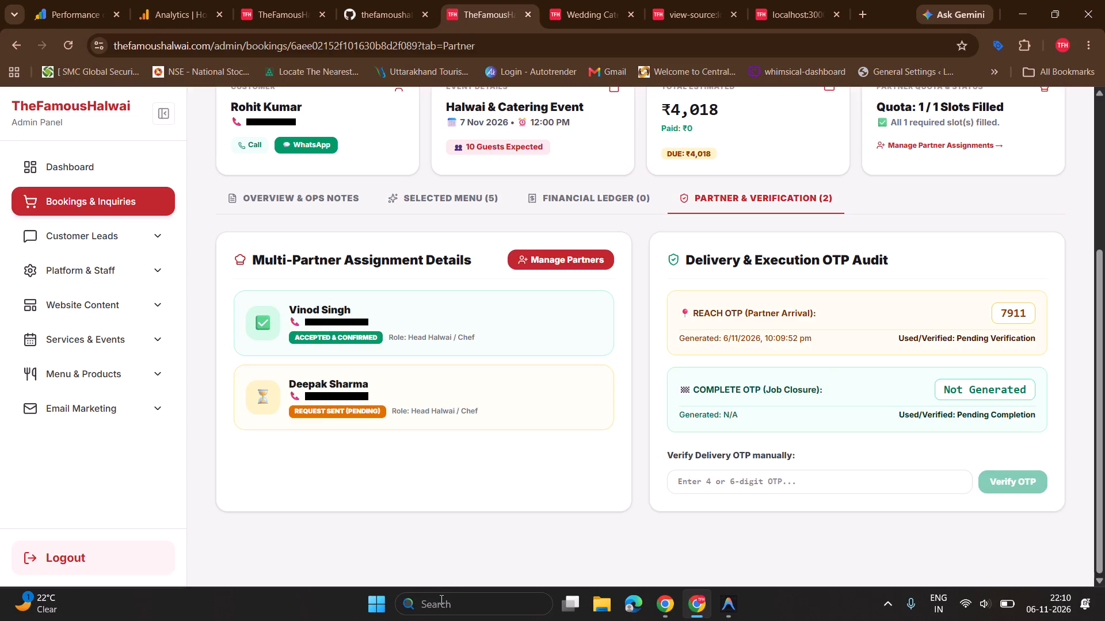
# Search Windows for the WhatsApp app using "wh".
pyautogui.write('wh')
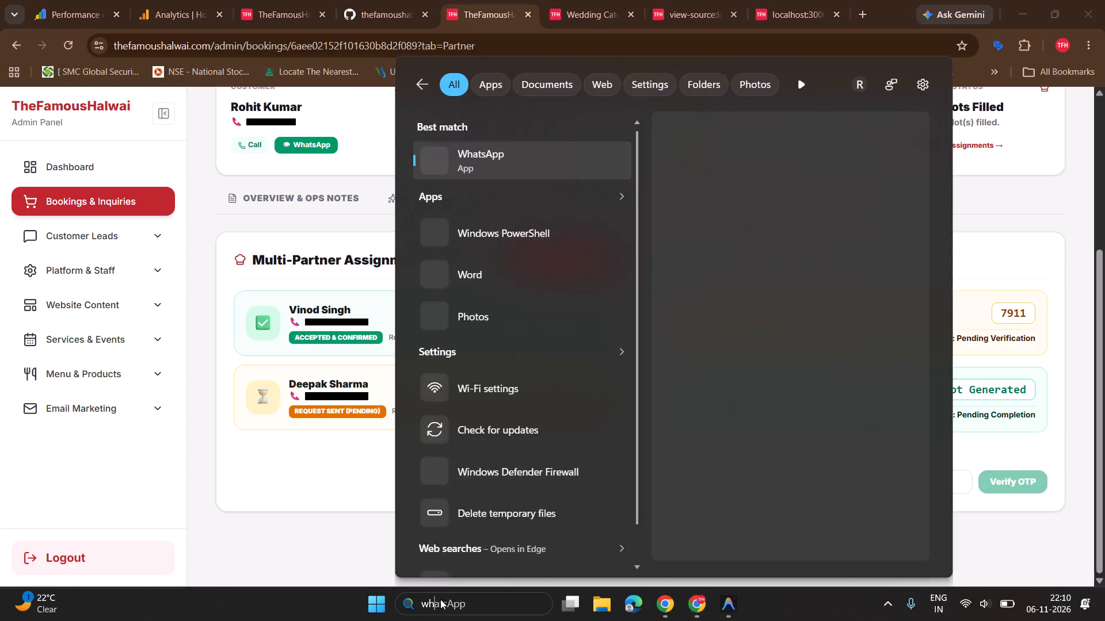
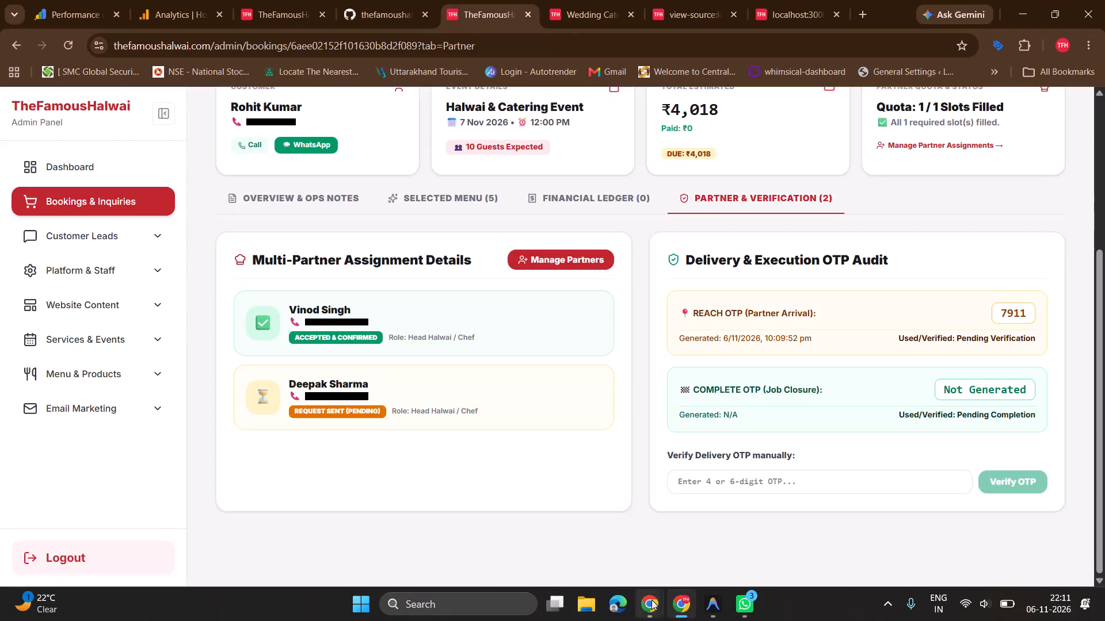
# Switch to the other Google Chrome profile's window.
pyautogui.click(651, 600)
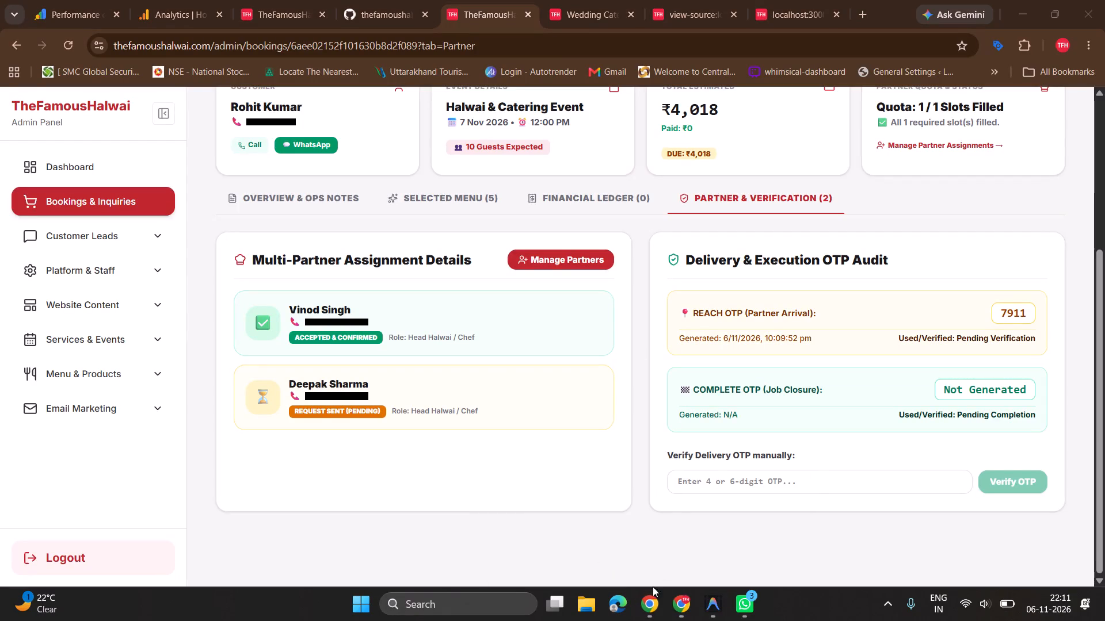
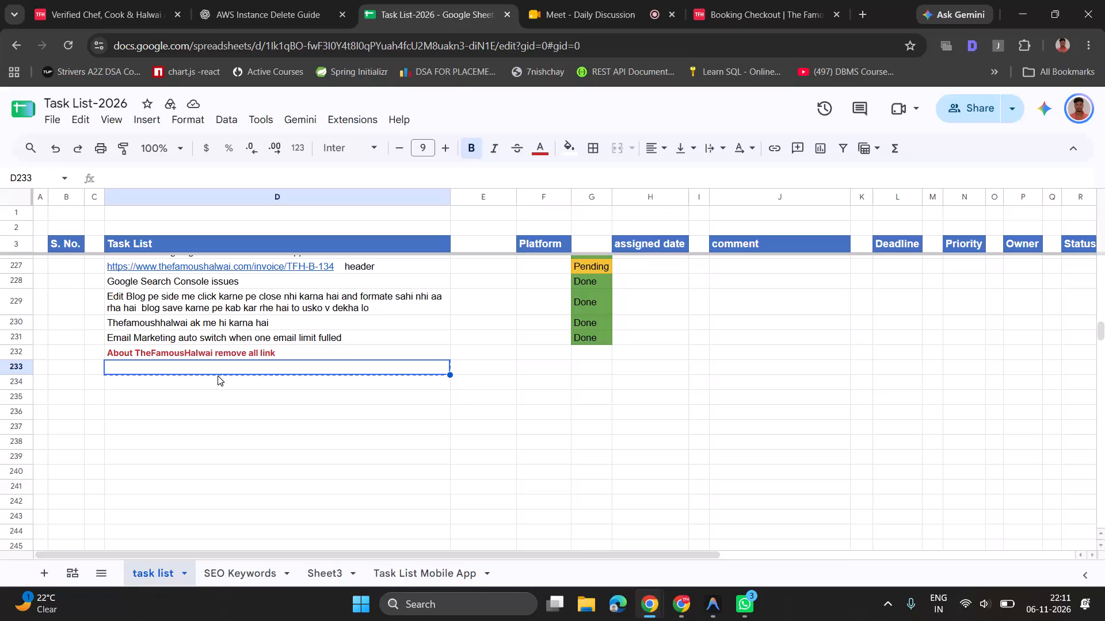
pyautogui.click(215, 381)
pyautogui.hotkey('ctrl', 'v')
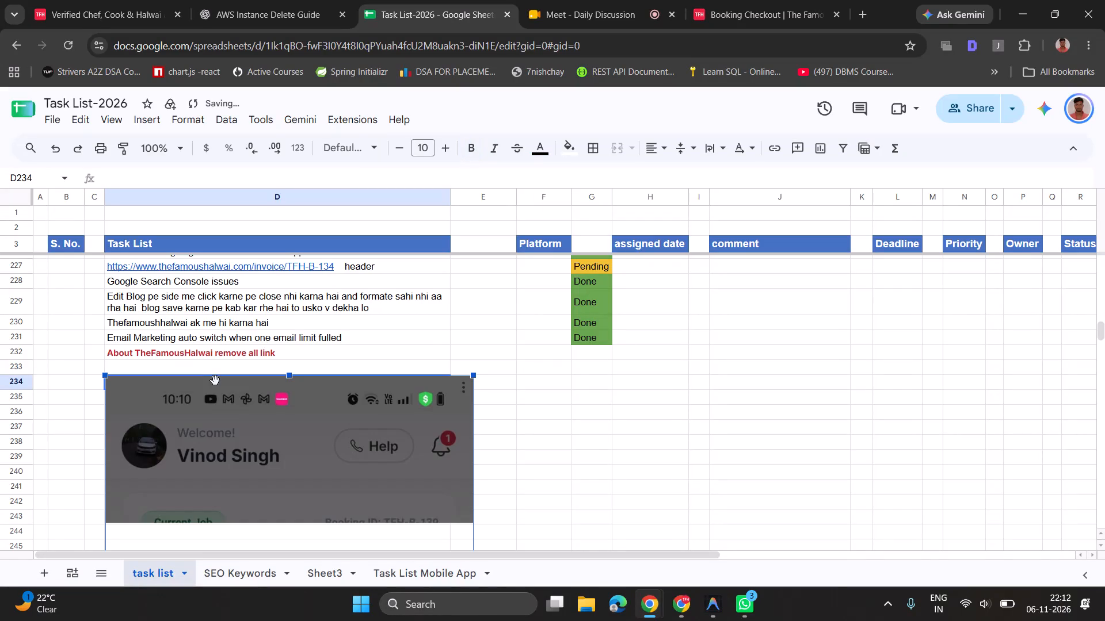
pyautogui.scroll(-1, 494, 439)
pyautogui.click(494, 439)
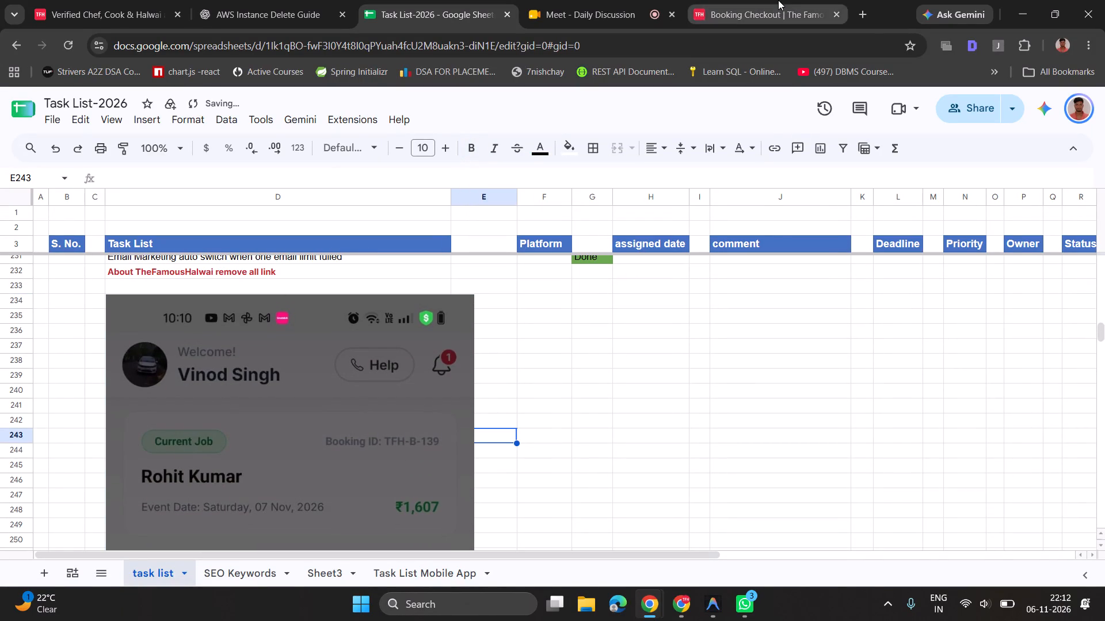
# Switch to the Chrome window with the TheFamousHalwai admin panel and open the Create New Booking page from the bookings ledger.
pyautogui.hotkey('alt', 'Tab')
pyautogui.hotkey('alt', 'Tab')
pyautogui.hotkey('alt', 'Tab')
pyautogui.hotkey('alt', 'Tab')
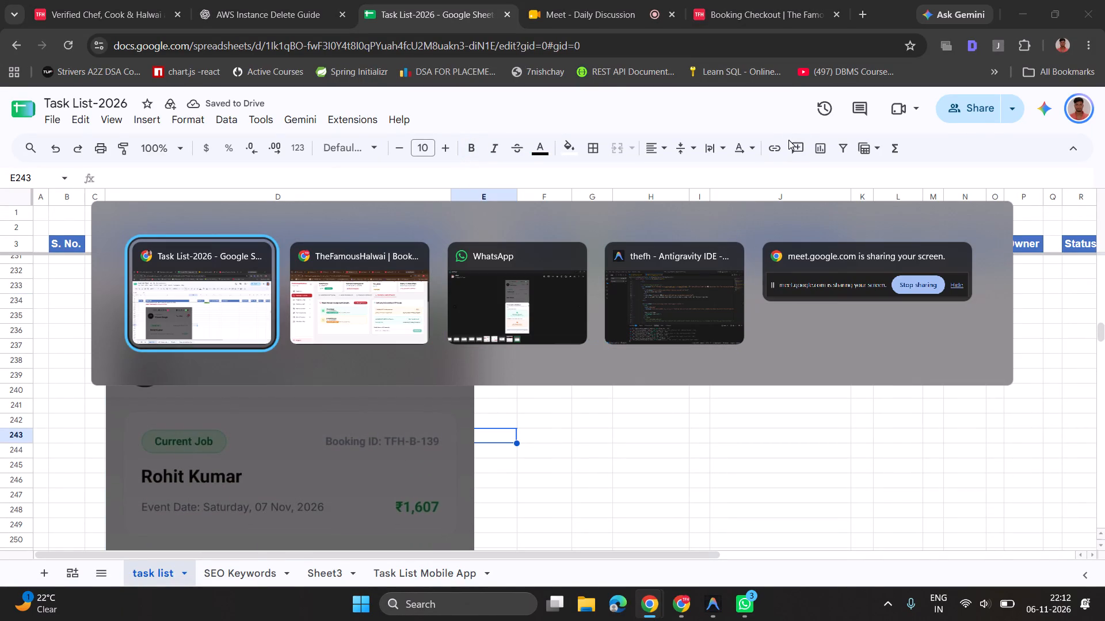
pyautogui.hotkey('alt', 'Tab')
pyautogui.hotkey('alt', 'Tab')
pyautogui.click(809, 0)
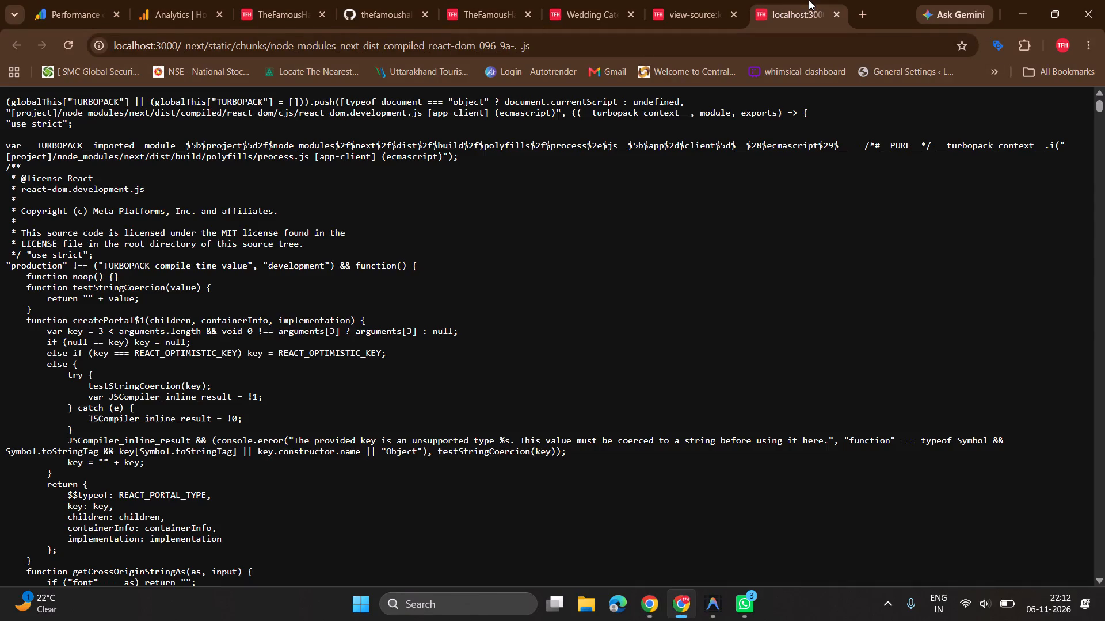
pyautogui.click(701, 2)
pyautogui.click(585, 2)
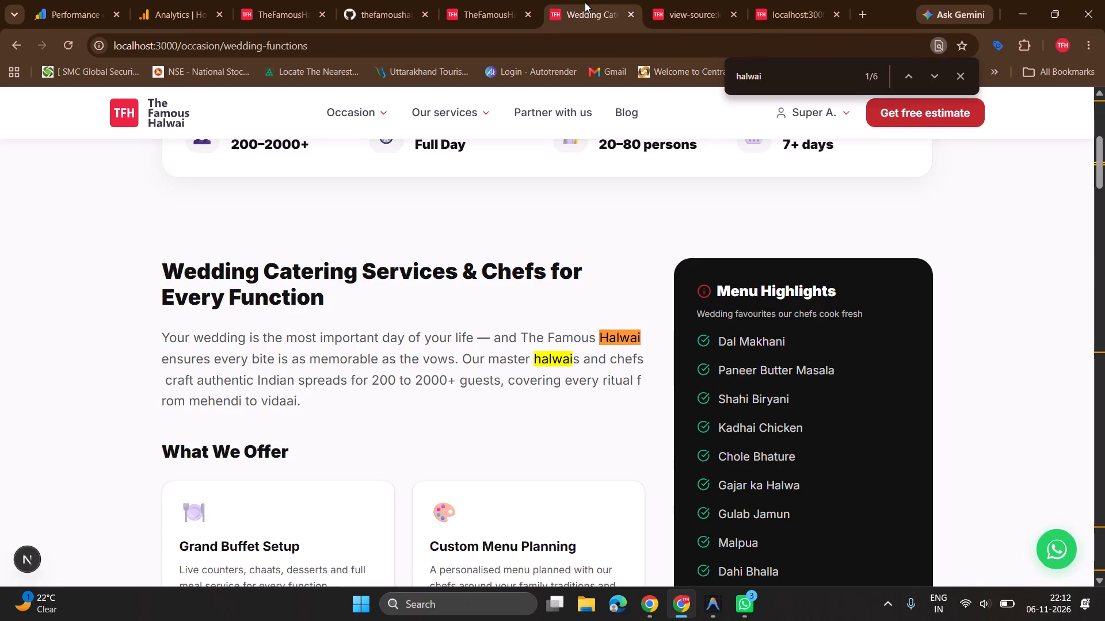
pyautogui.click(487, 14)
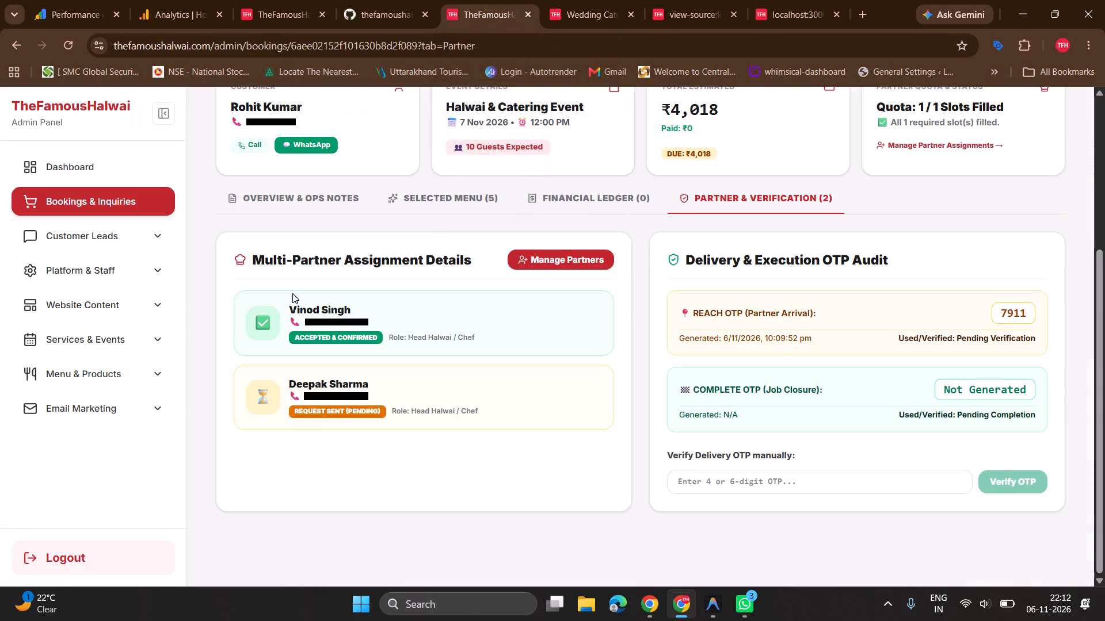
pyautogui.scroll(9, 102, 220)
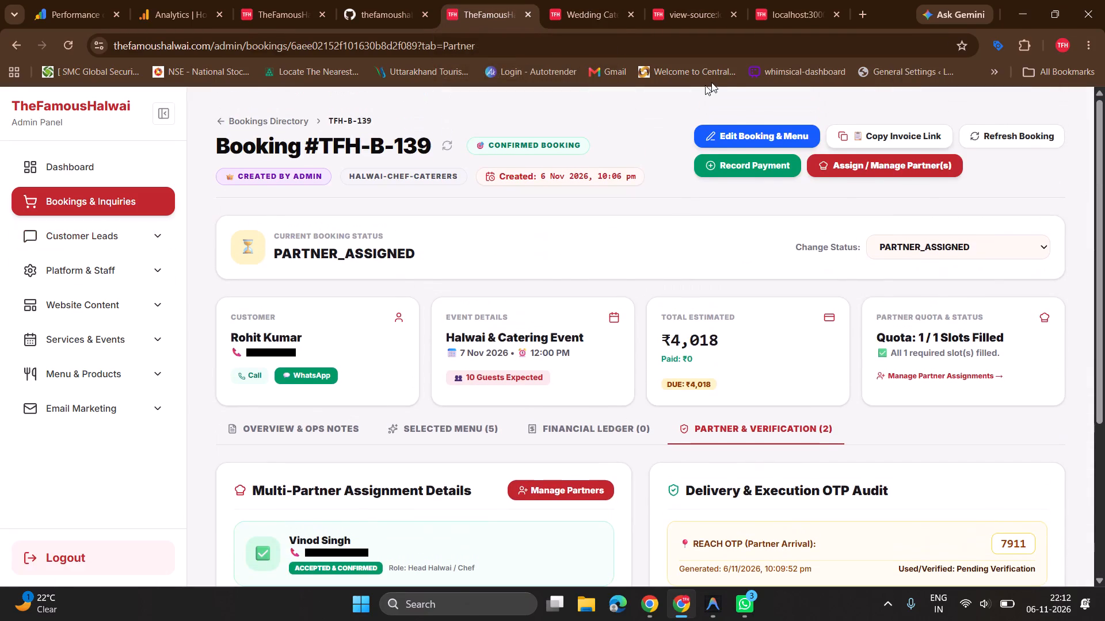
pyautogui.click(268, 120)
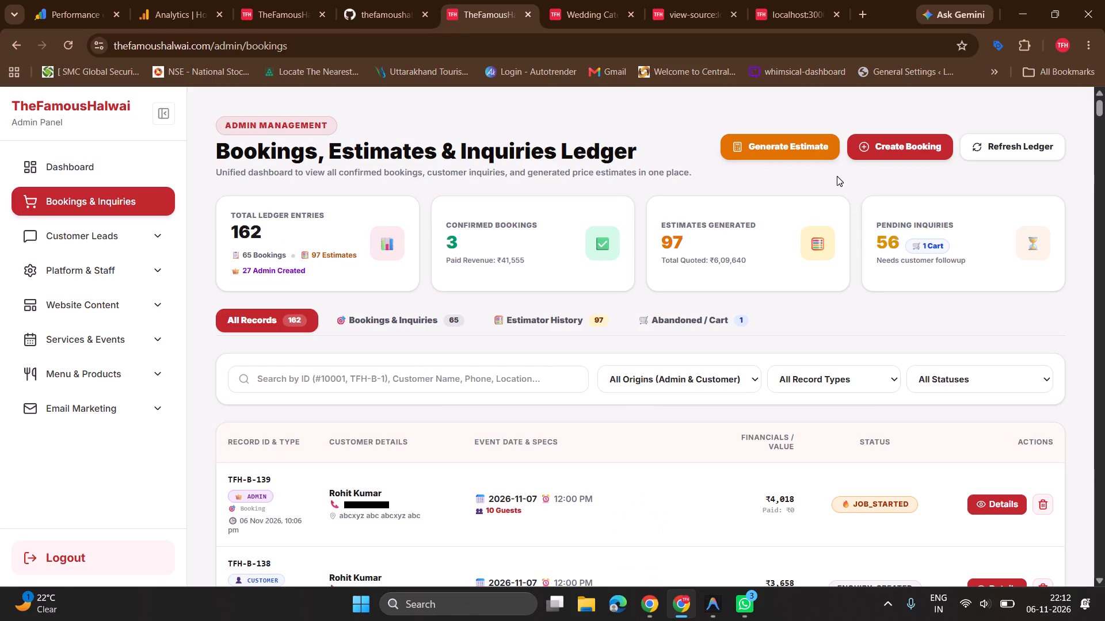
pyautogui.click(879, 151)
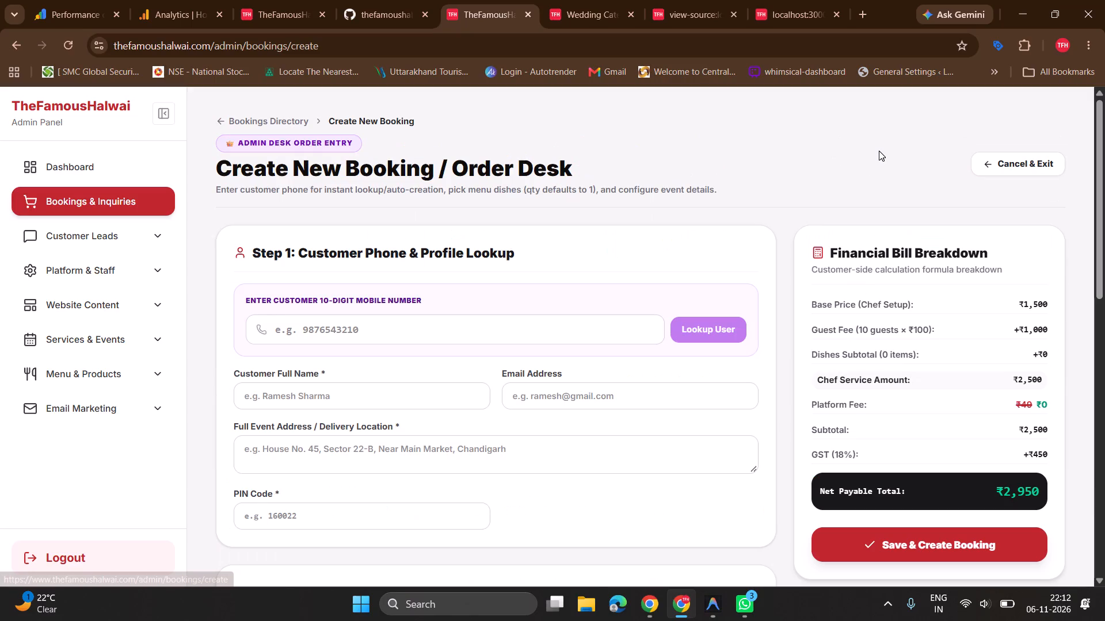
# Copy the Create New Booking page's URL and paste it into cell D233 of the Task List-2026 sheet, above the screenshot.
pyautogui.click(830, 35)
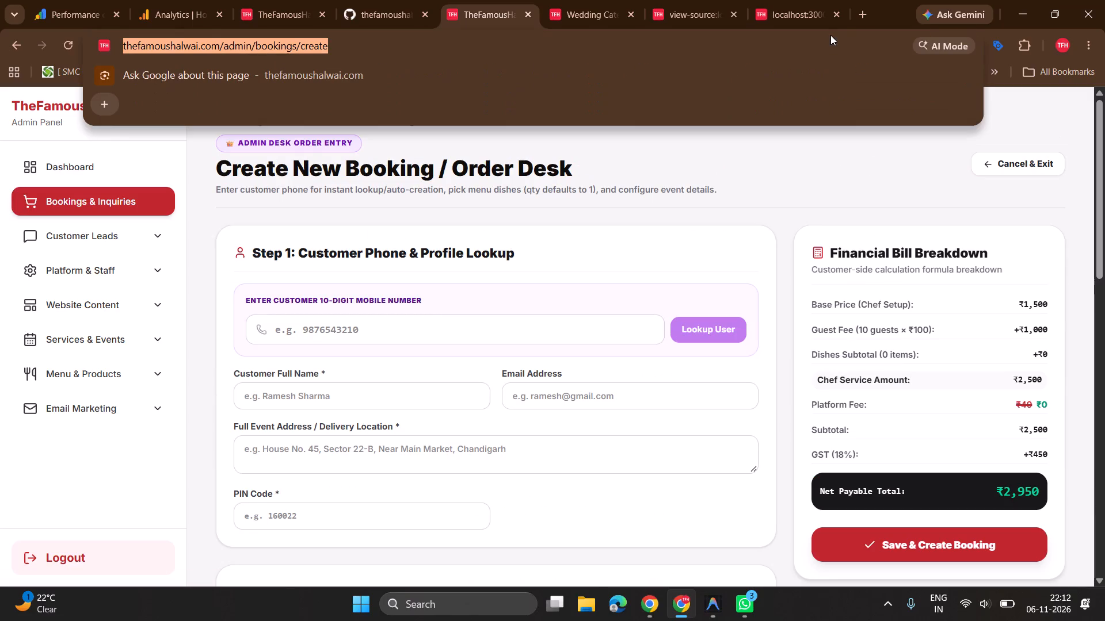
pyautogui.hotkey('ctrl', 'c')
pyautogui.click(729, 169)
pyautogui.hotkey('alt', 'Tab')
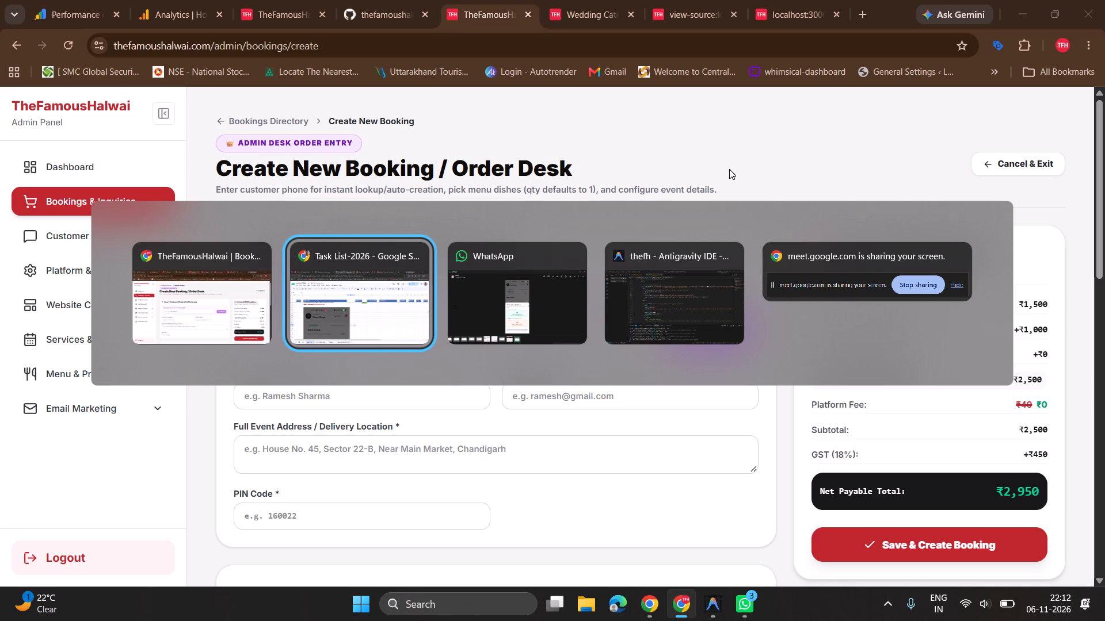
pyautogui.hotkey('alt', 'Tab')
pyautogui.hotkey('alt', 'Tab')
pyautogui.hotkey('alt', 'Tab')
pyautogui.hotkey('alt', 'Tab')
pyautogui.hotkey('alt', 'Tab')
pyautogui.scroll(1, 523, 403)
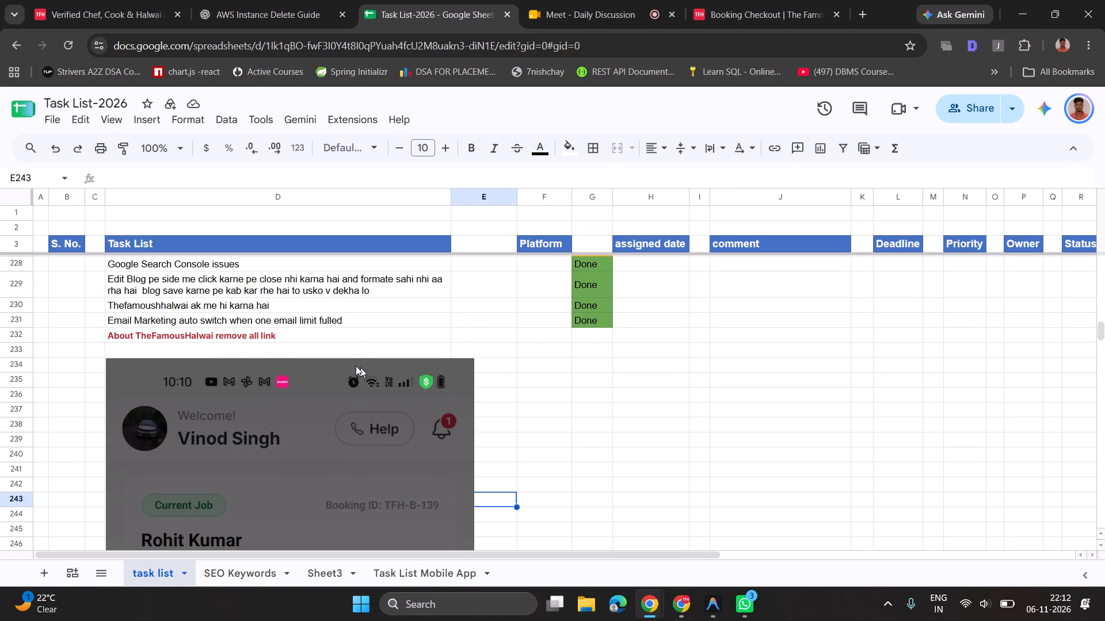
pyautogui.click(325, 346)
pyautogui.hotkey('ctrl', 'v')
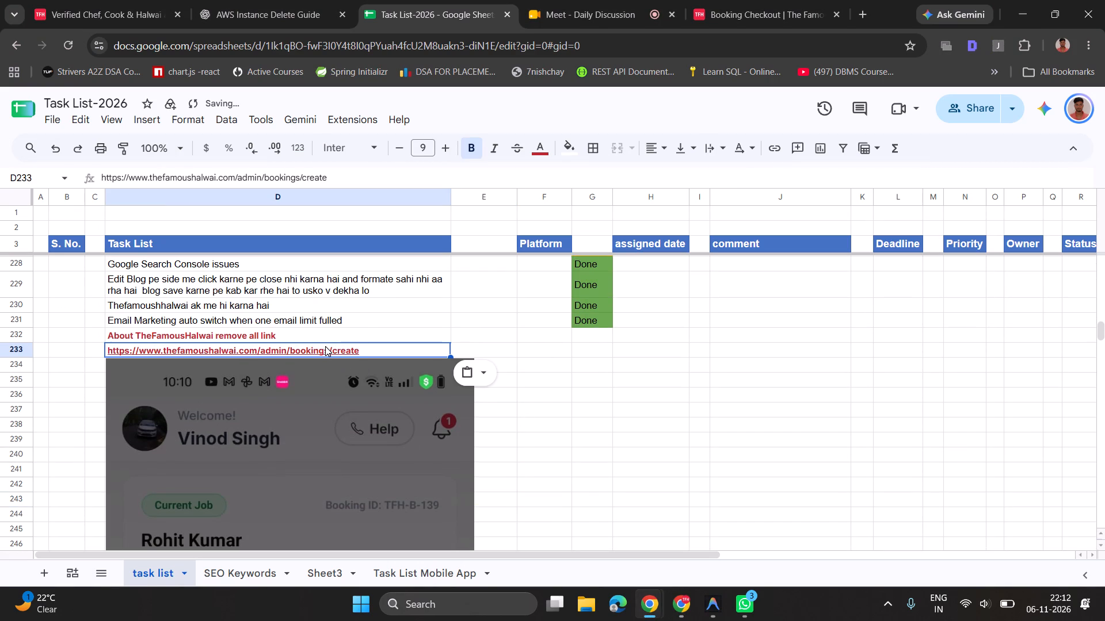
pyautogui.click(581, 352)
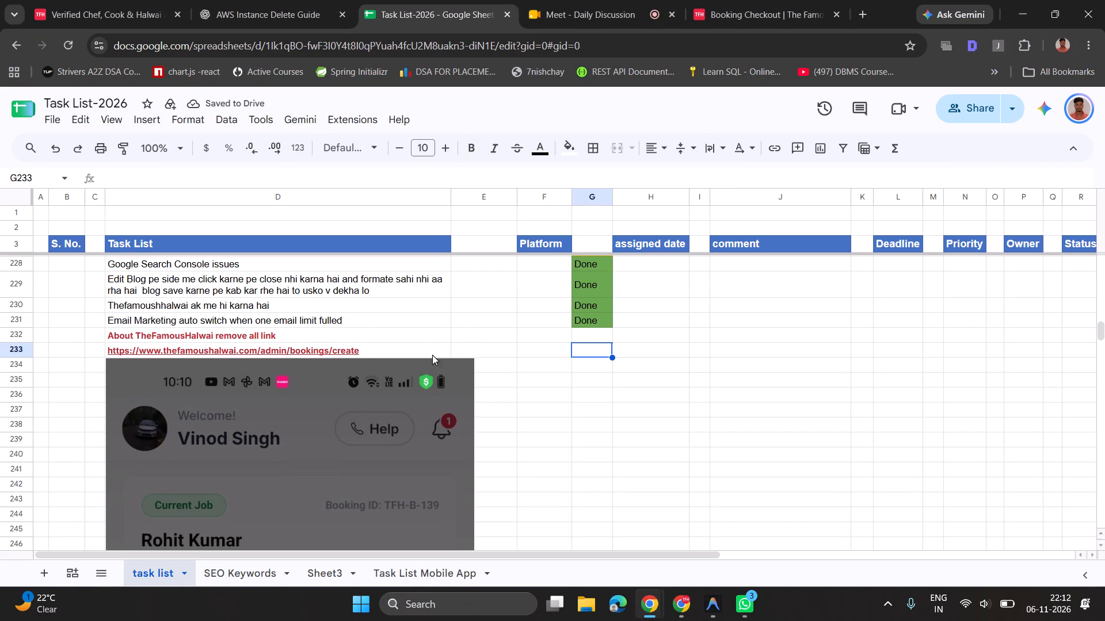
pyautogui.click(481, 347)
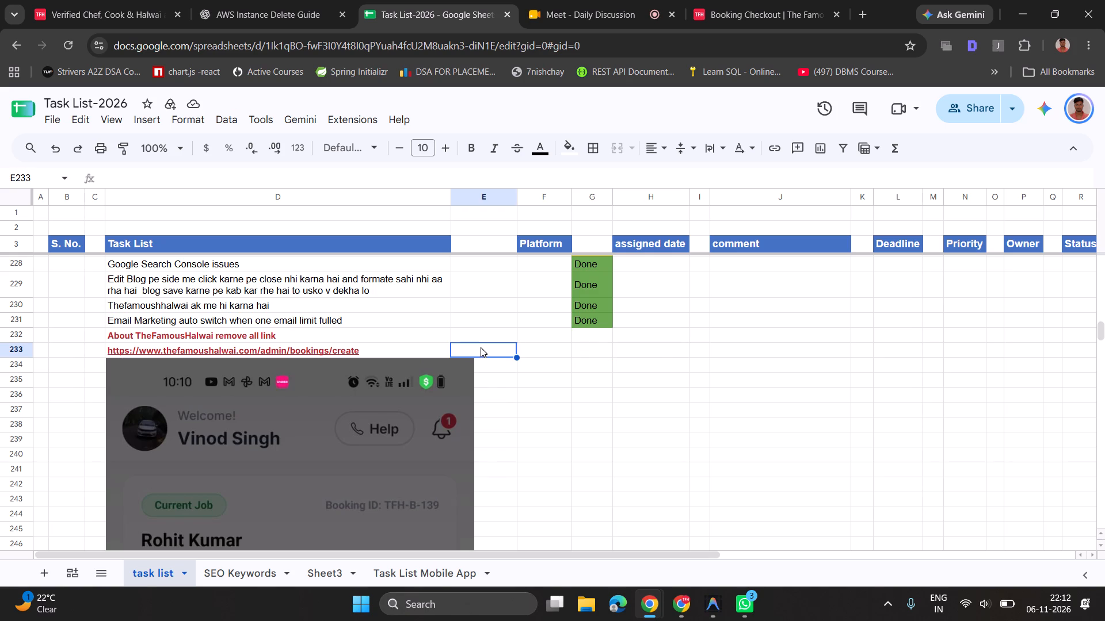
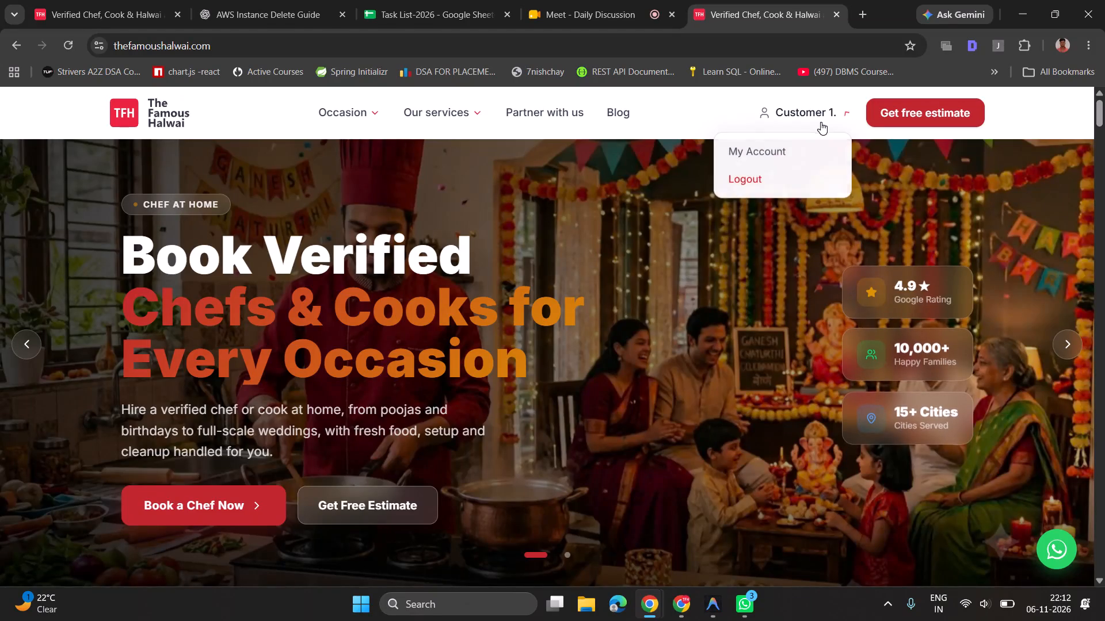
# Log out of the customer account on the TheFamousHalwai website.
pyautogui.click(768, 181)
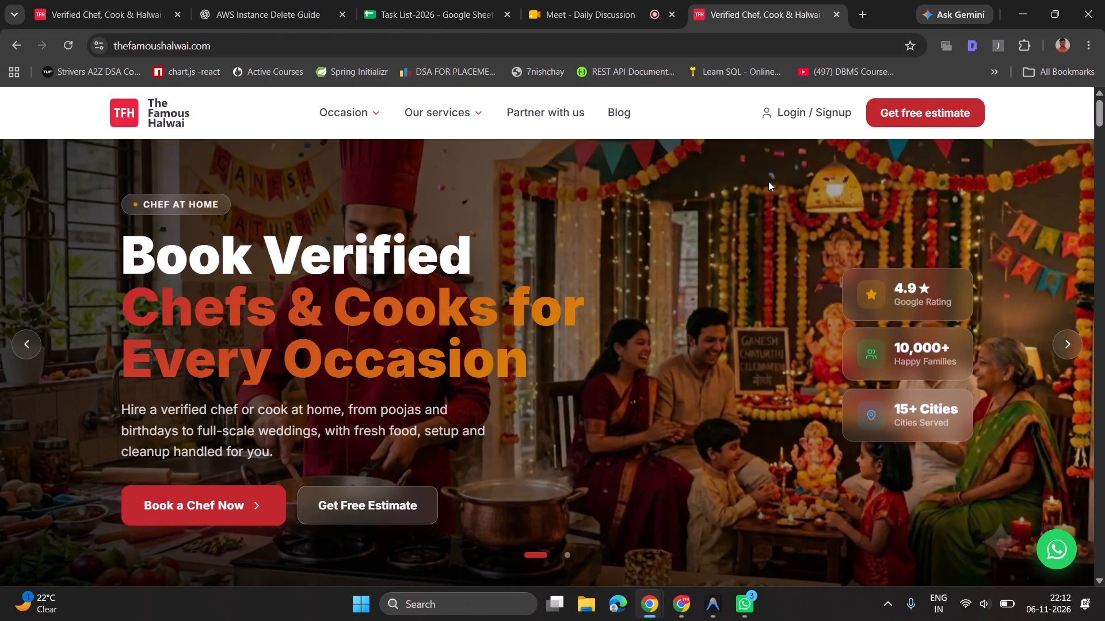
pyautogui.click(676, 290)
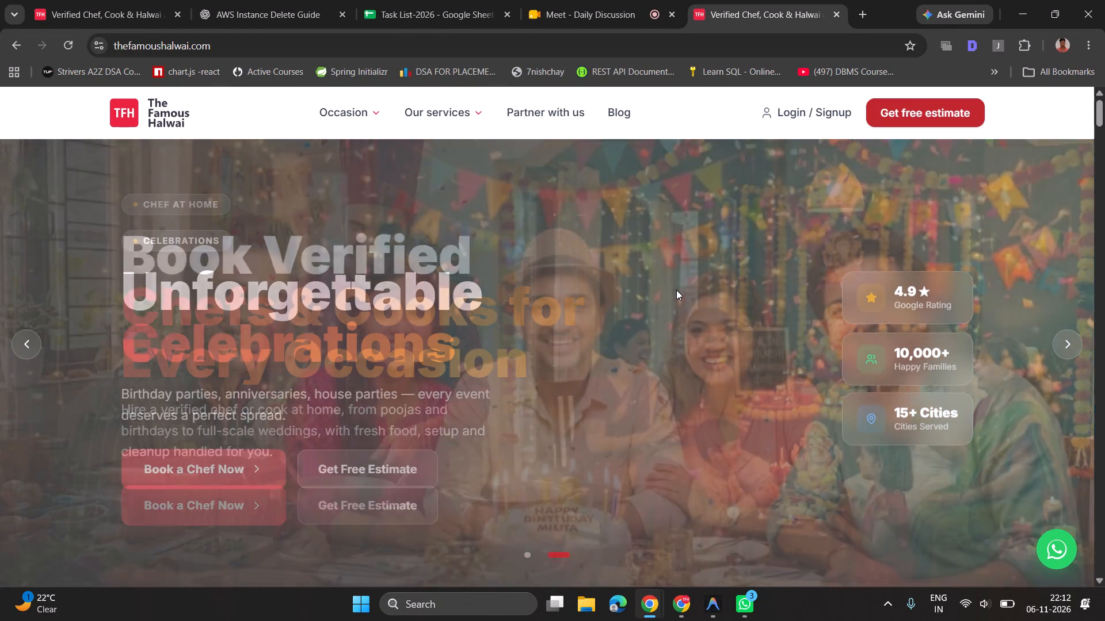
# Open the free estimate form and look over its customer, event and meal fields.
pyautogui.click(898, 111)
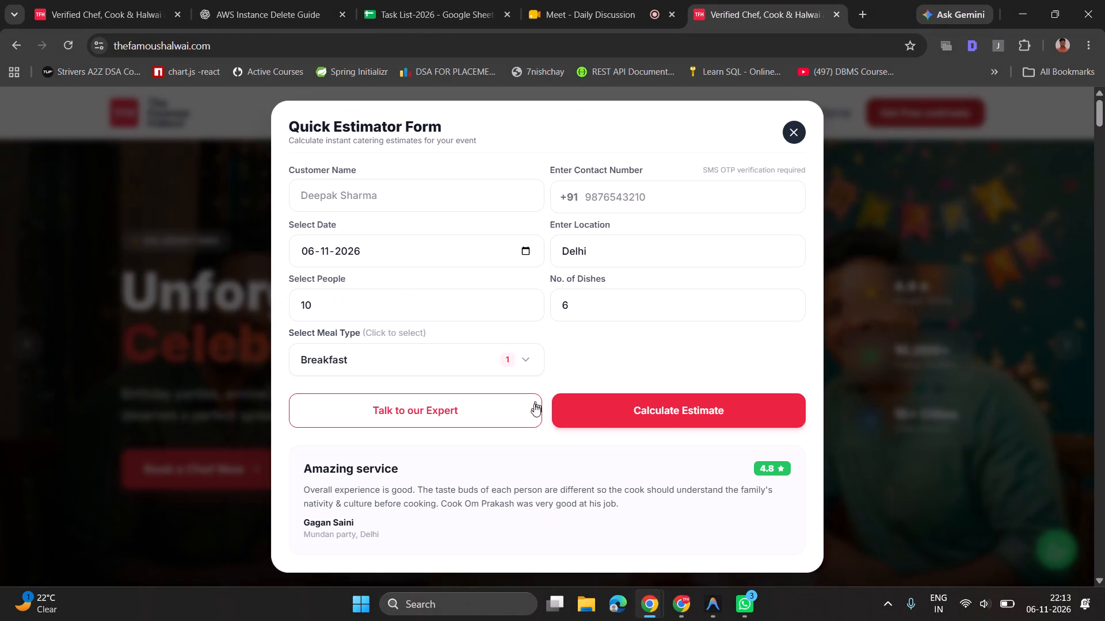
pyautogui.scroll(-4, 534, 416)
pyautogui.scroll(3, 534, 416)
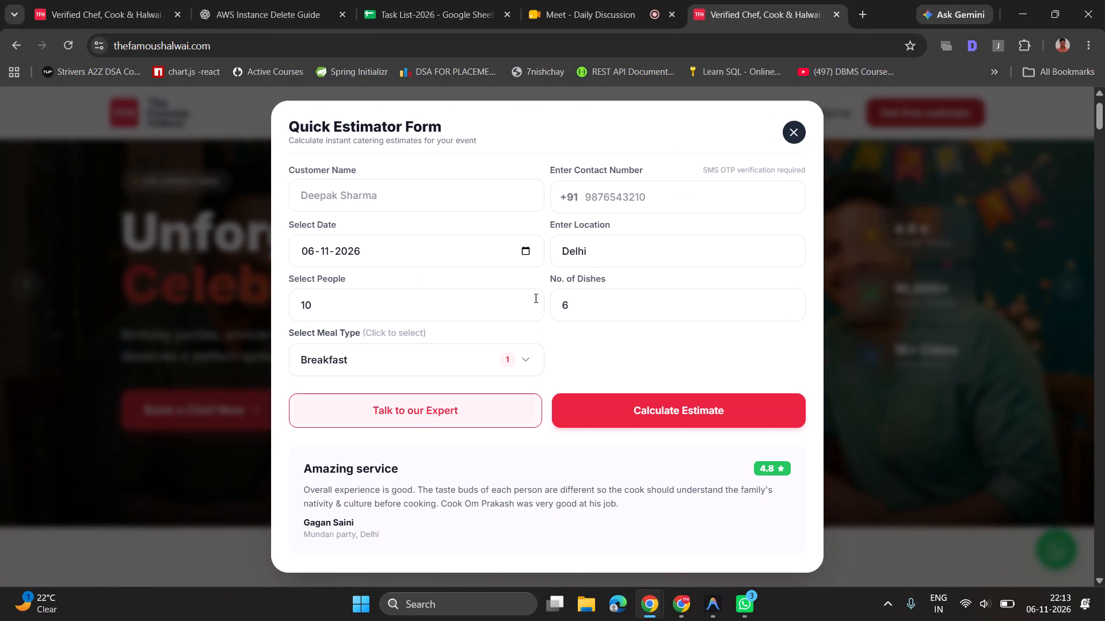
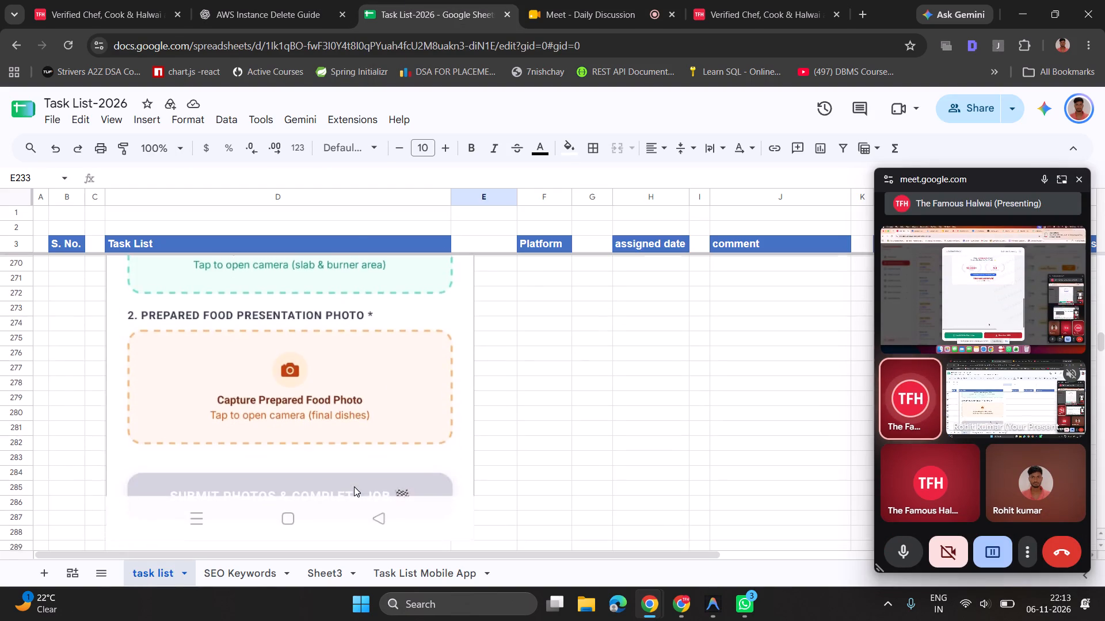
# Start a new task note in cell D293, below the photo-upload screenshot in the Task List column, reading "Estmator ka bottom".
pyautogui.scroll(-2, 354, 486)
pyautogui.scroll(5, 242, 392)
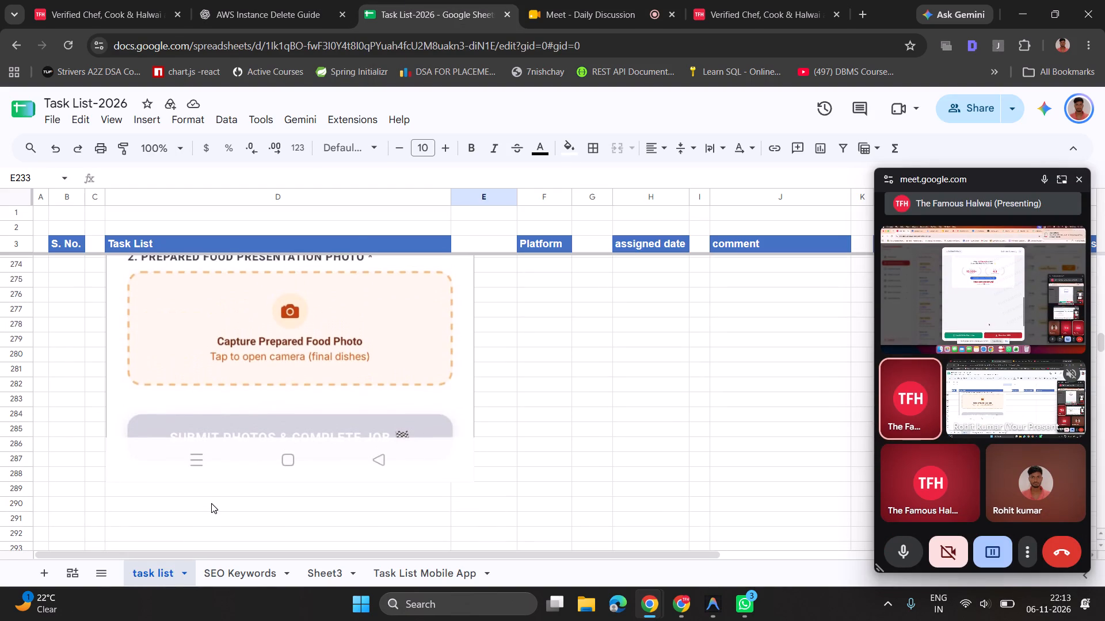
pyautogui.scroll(-1, 211, 503)
pyautogui.click(211, 503)
pyautogui.doubleClick(189, 467)
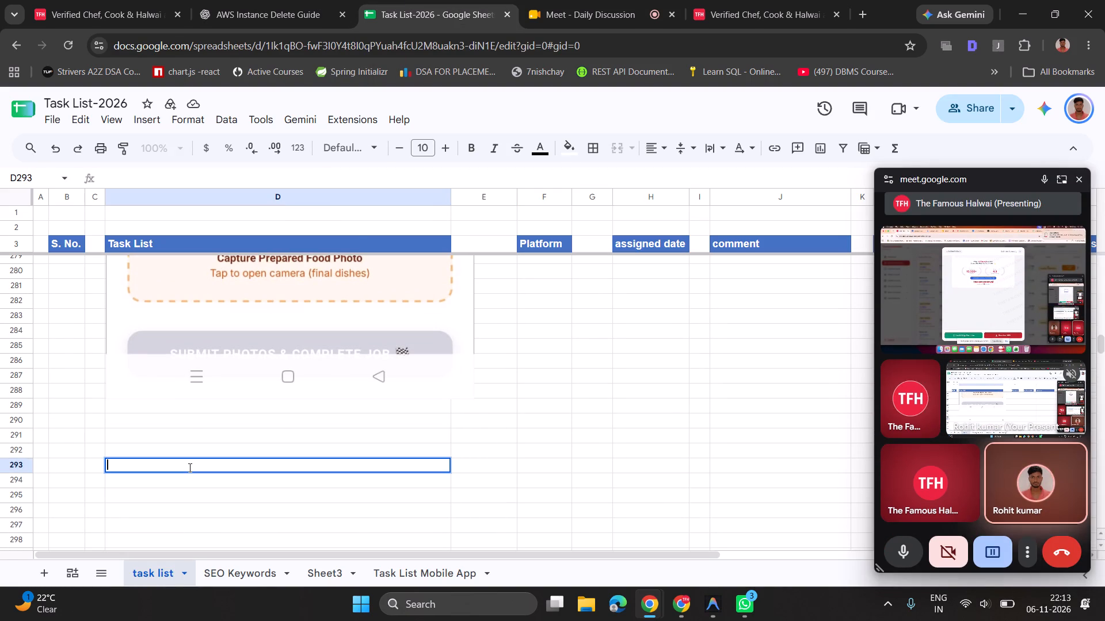
pyautogui.write('Est')
pyautogui.write('ms')
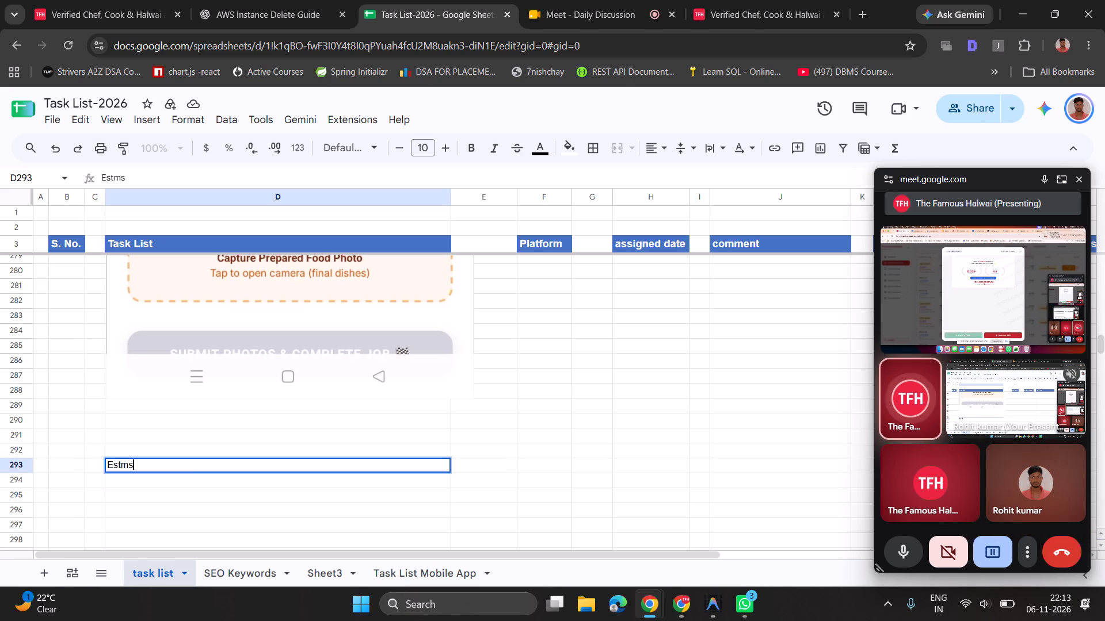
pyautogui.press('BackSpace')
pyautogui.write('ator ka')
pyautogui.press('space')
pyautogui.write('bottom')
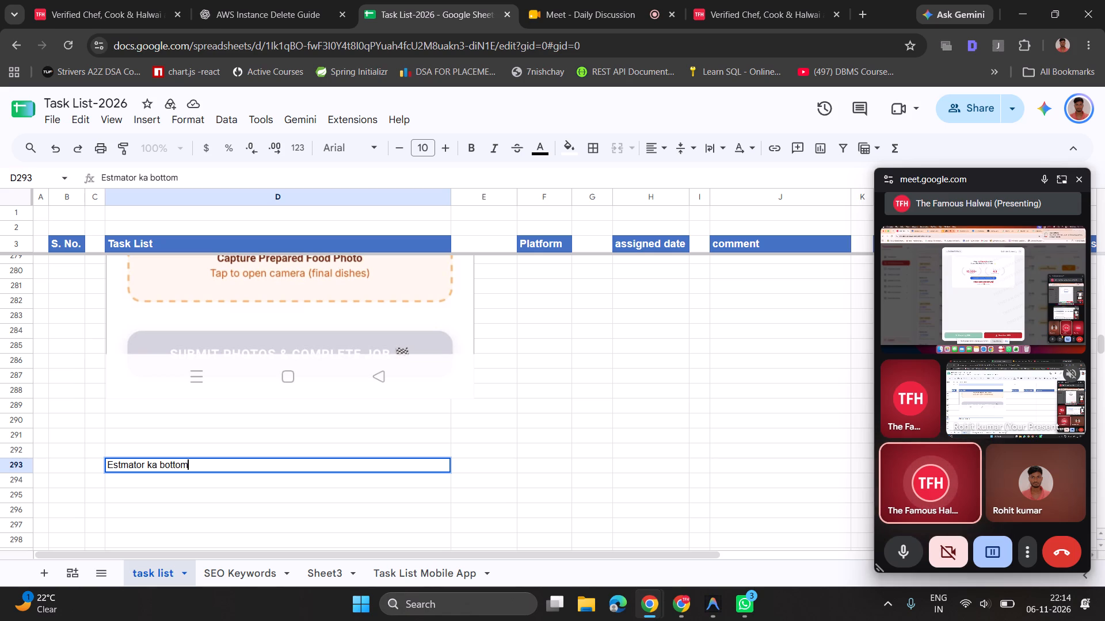
# Change the last word of the task note in cell D293 so that it reads "Estmator ka buttom".
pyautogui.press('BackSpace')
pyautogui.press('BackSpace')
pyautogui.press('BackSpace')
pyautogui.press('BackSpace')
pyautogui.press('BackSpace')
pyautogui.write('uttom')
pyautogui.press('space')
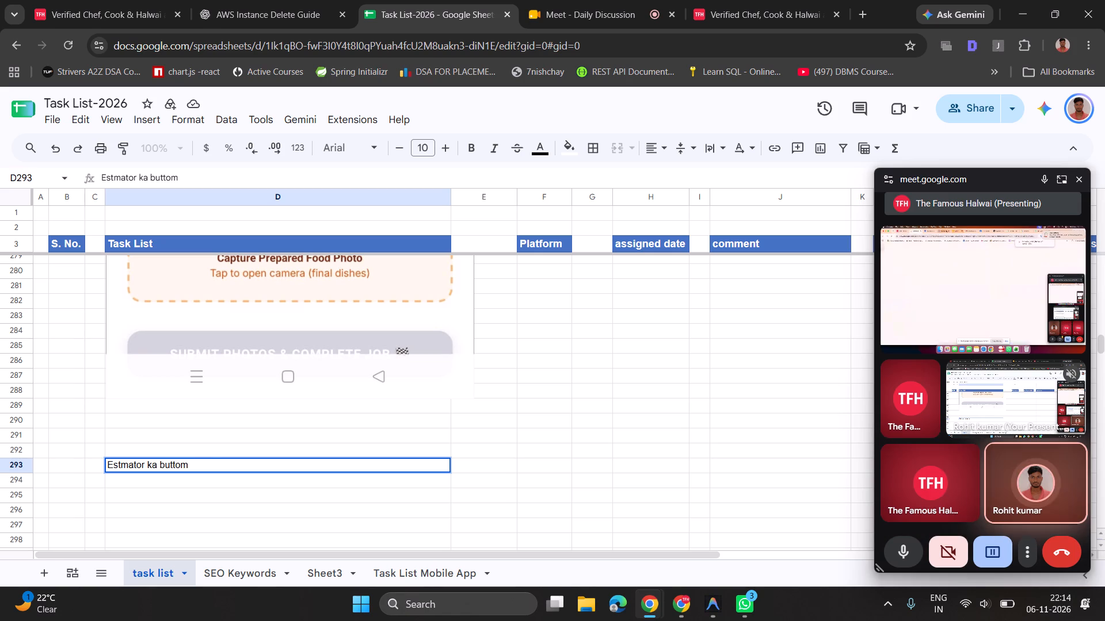